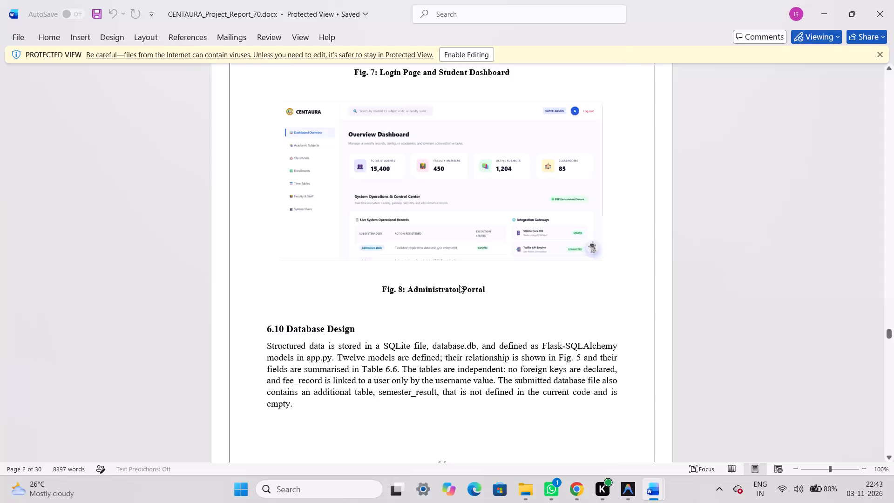
# Examine the Administrator Portal figure, the Database Design section and the remaining pages of the project report.
pyautogui.scroll(-5, 670, 349)
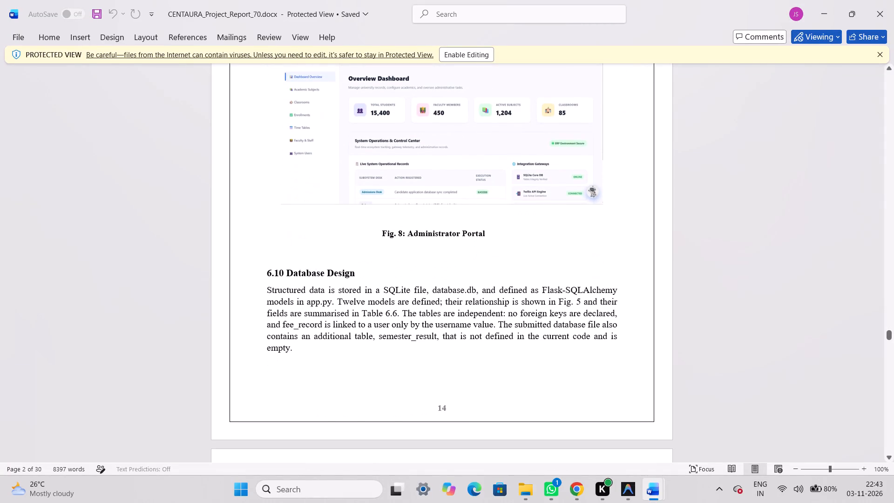
pyautogui.scroll(5, 449, 353)
pyautogui.scroll(-4, 451, 349)
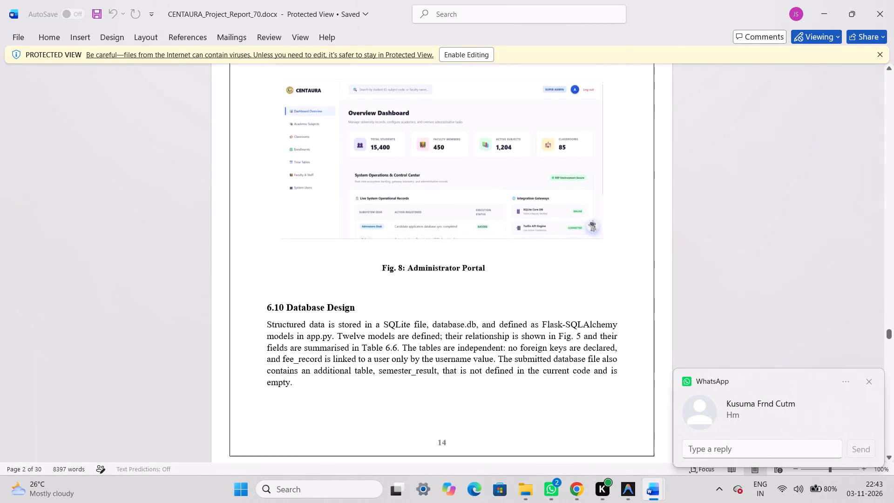
pyautogui.scroll(-11, 451, 349)
pyautogui.scroll(5, 455, 297)
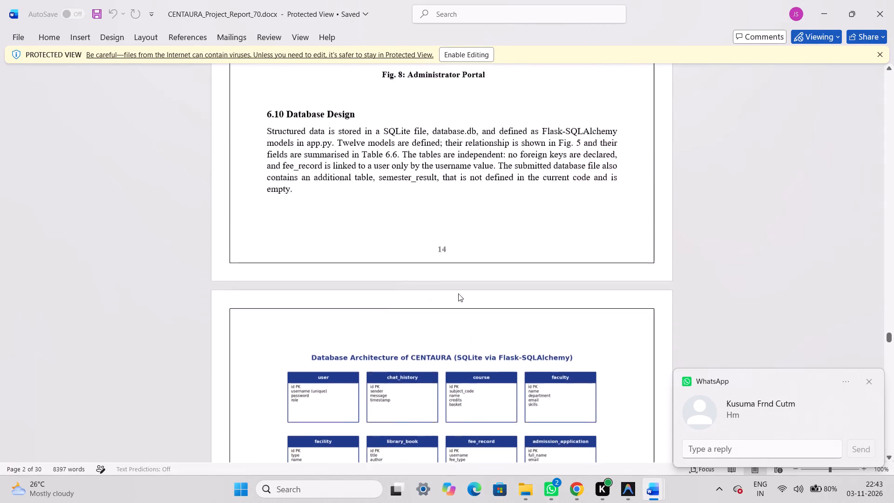
pyautogui.scroll(2, 458, 293)
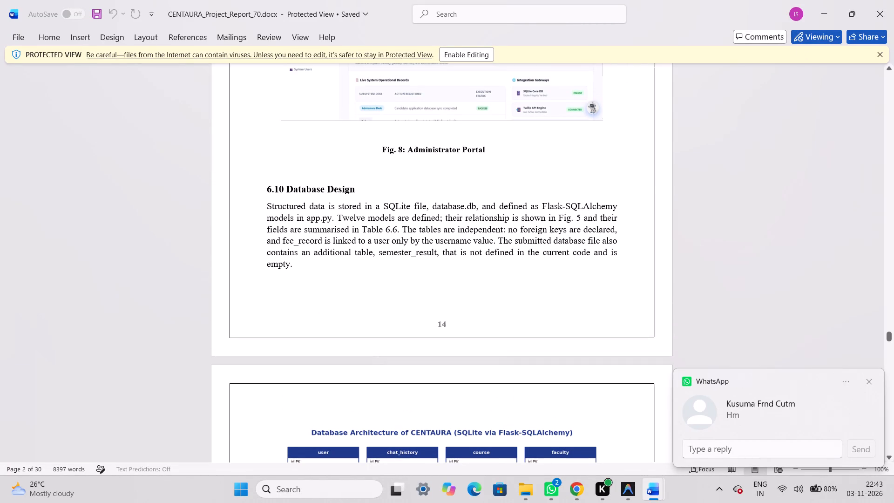
pyautogui.middleClick(600, 174)
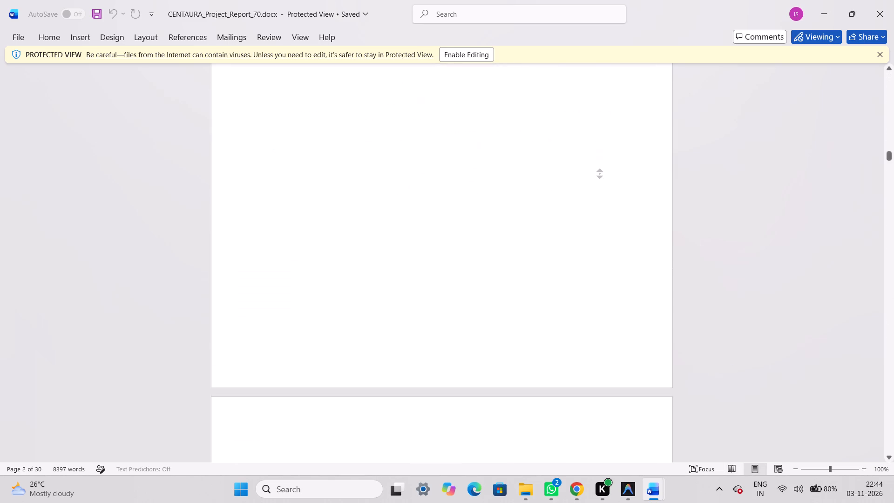
# Switch to the other open report document, CENTAURA_Project_Report_97 (1).docx.
pyautogui.moveTo(652, 488); pyautogui.dragTo(654, 483)
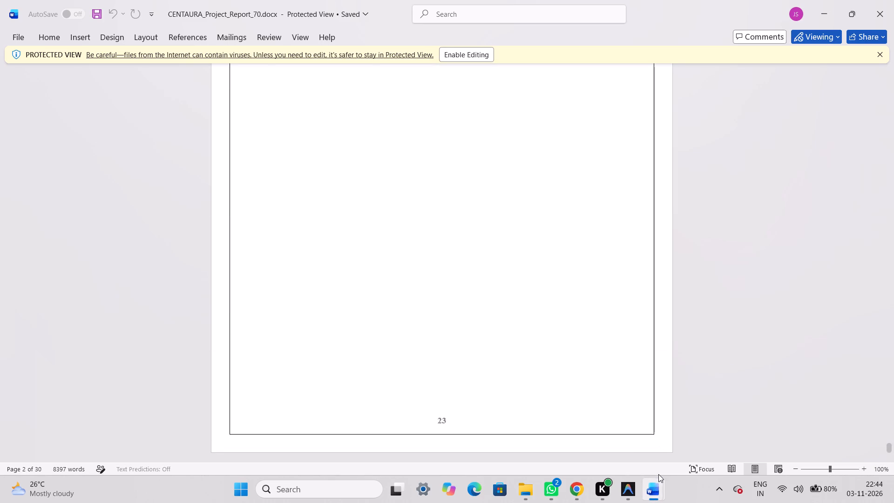
pyautogui.click(657, 486)
pyautogui.click(606, 414)
pyautogui.click(691, 420)
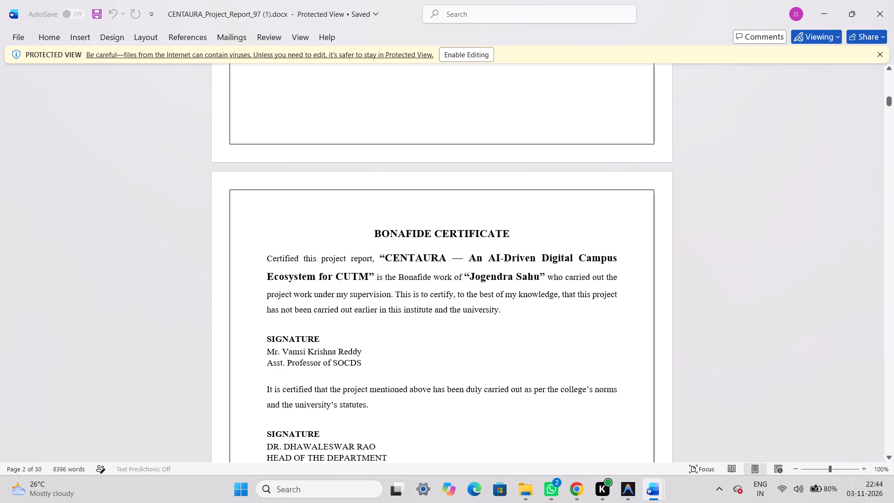
# Review the report's cover page and the summer internship certificate page that follows it.
pyautogui.middleClick(679, 305)
pyautogui.click(666, 200)
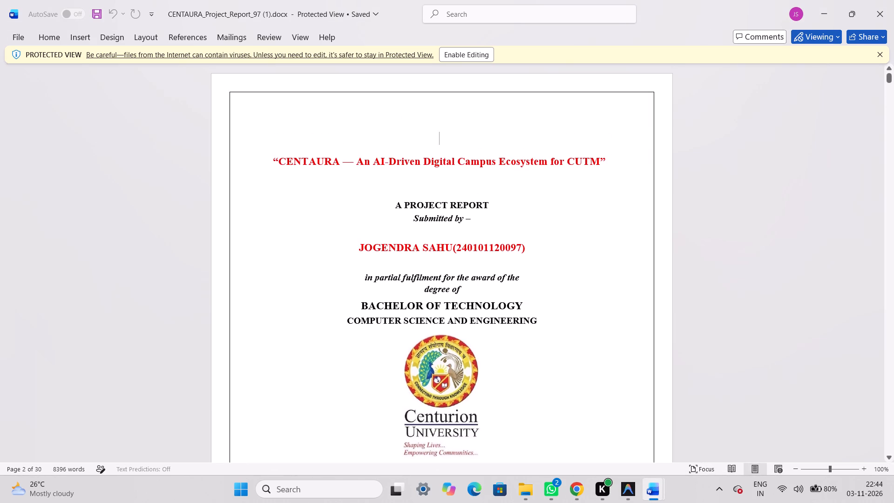
pyautogui.scroll(-20, 505, 355)
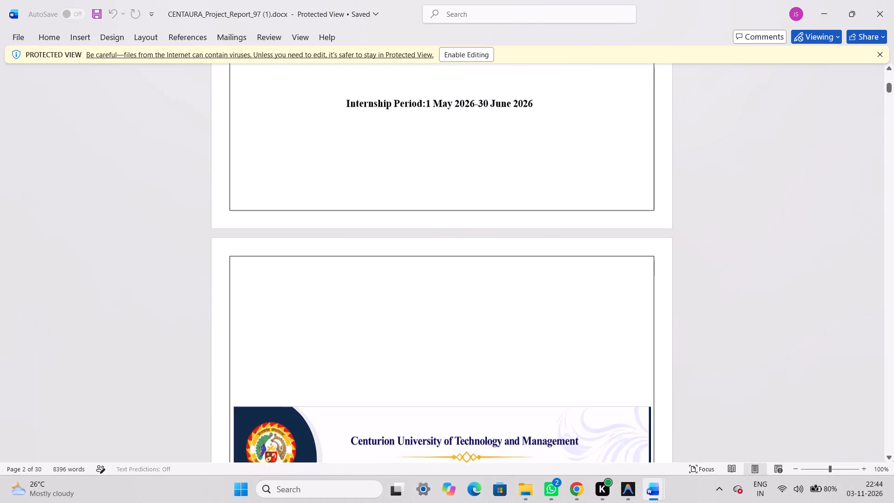
pyautogui.scroll(-4, 517, 360)
pyautogui.click(540, 298)
pyautogui.scroll(-2, 547, 295)
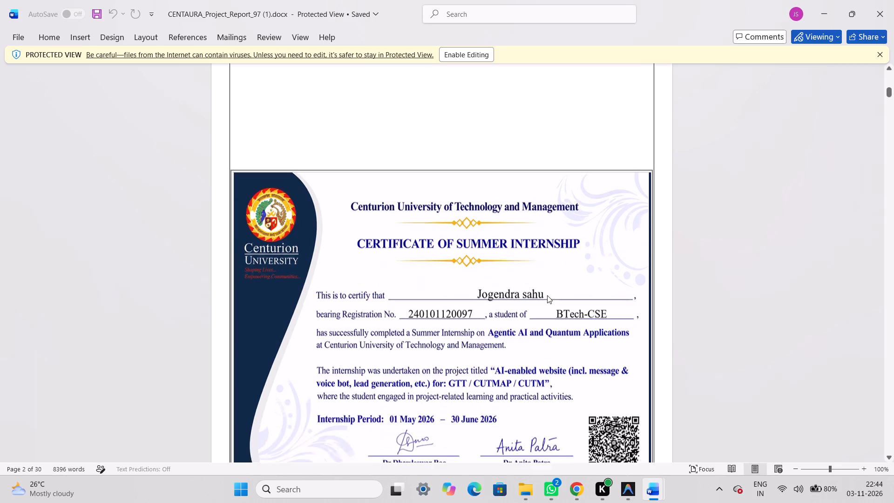
pyautogui.scroll(-4, 547, 295)
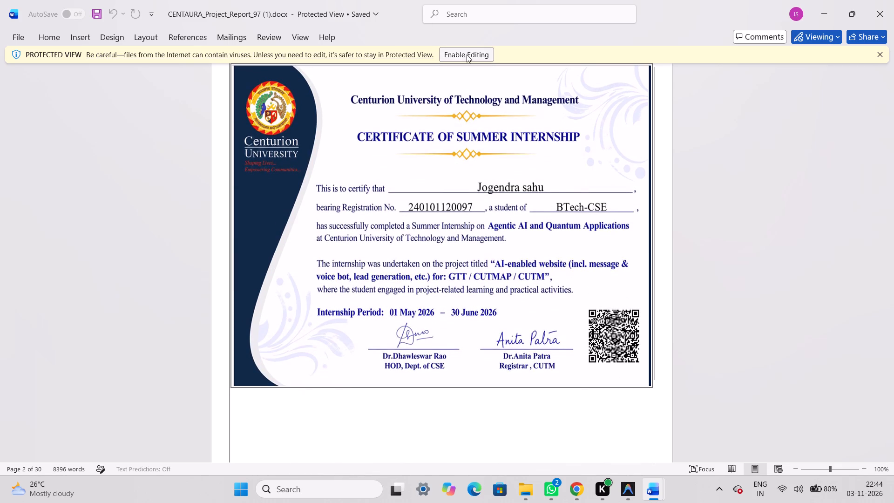
# Enable editing of the protected report CENTAURA_Project_Report_97 (1).docx.
pyautogui.click(469, 54)
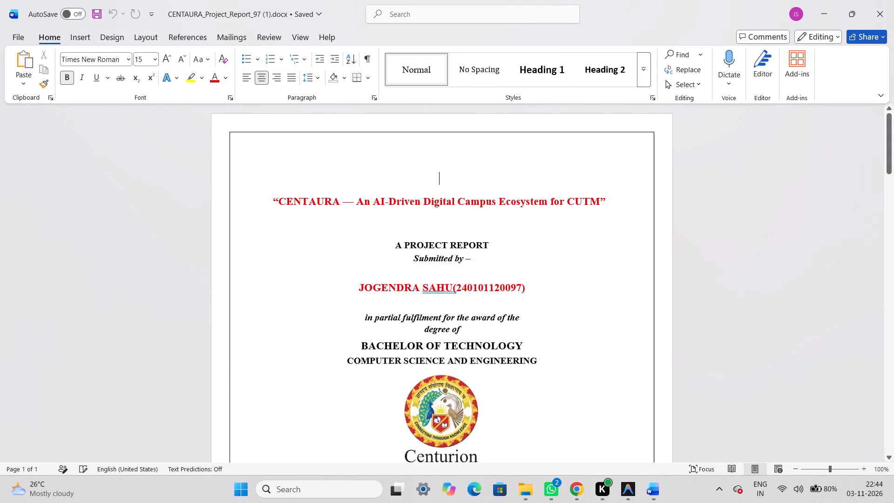
# Rotate the summer internship certificate picture on page 2 a quarter turn counterclockwise.
pyautogui.scroll(-6, 689, 360)
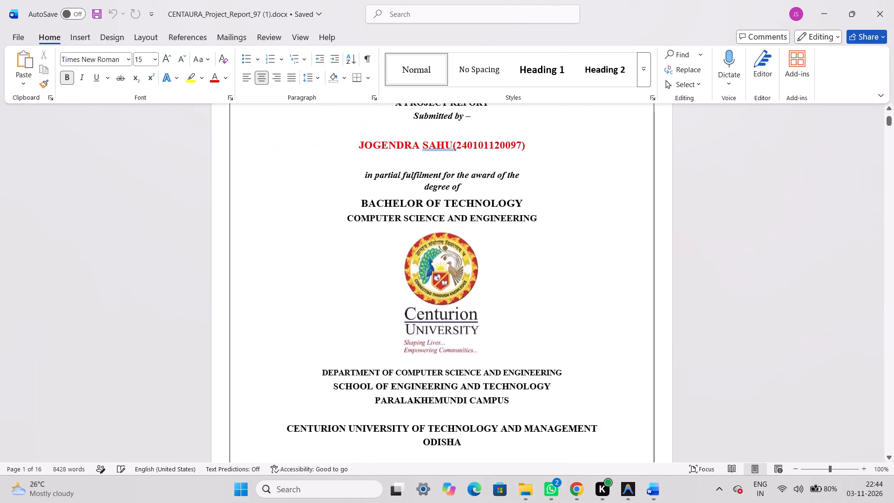
pyautogui.scroll(-9, 554, 353)
pyautogui.scroll(-1, 689, 319)
pyautogui.scroll(-1, 583, 394)
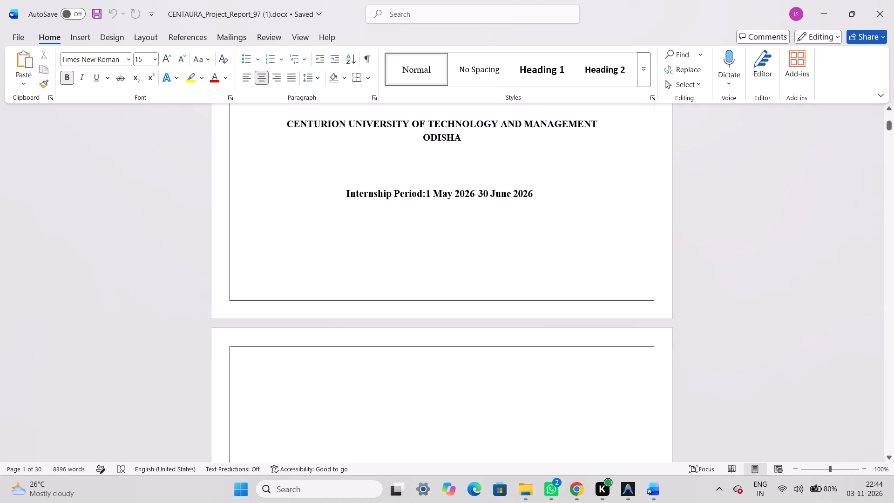
pyautogui.scroll(-11, 583, 394)
pyautogui.click(547, 320)
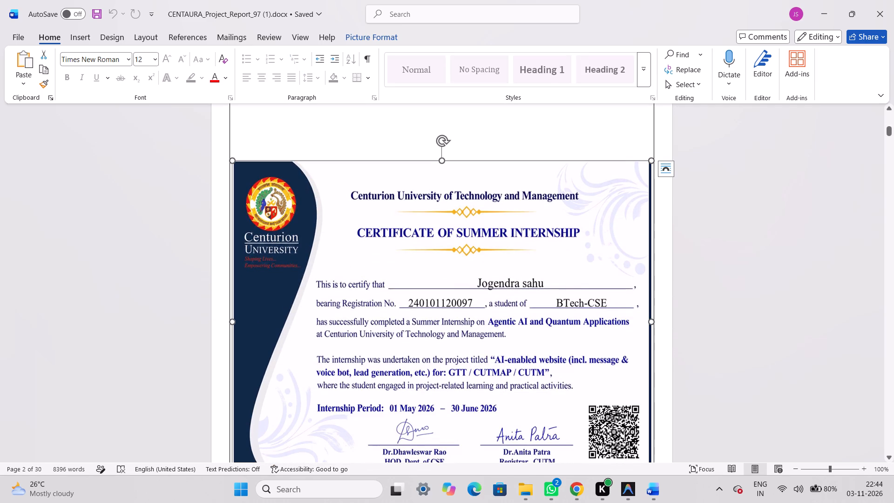
pyautogui.moveTo(445, 139); pyautogui.dragTo(420, 143)
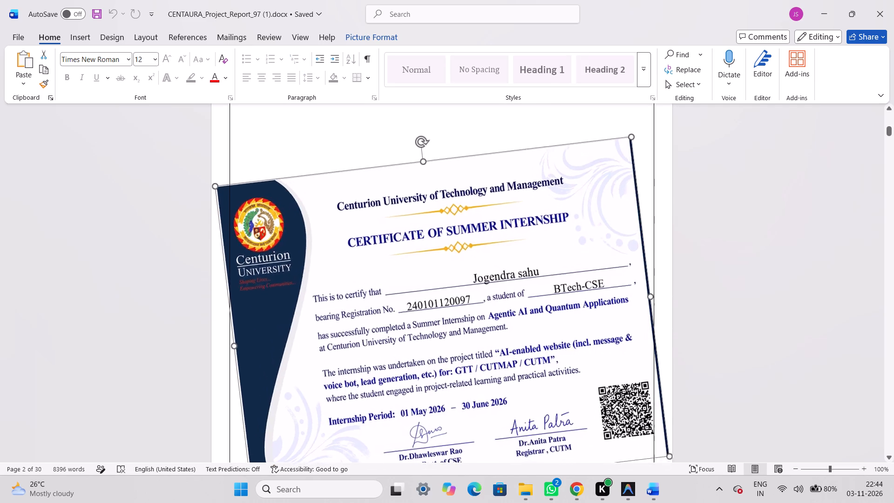
pyautogui.moveTo(420, 143); pyautogui.dragTo(310, 320)
# Enlarge the rotated certificate picture from its corners and shift it so it fills most of page 2.
pyautogui.scroll(-6, 759, 293)
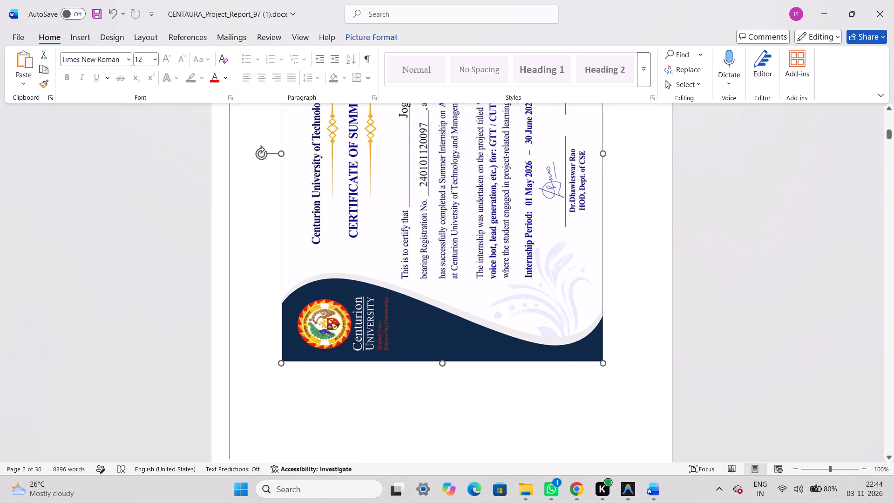
pyautogui.keyDown('ctrl'); pyautogui.scroll(-4, 722, 326); pyautogui.keyUp('ctrl')
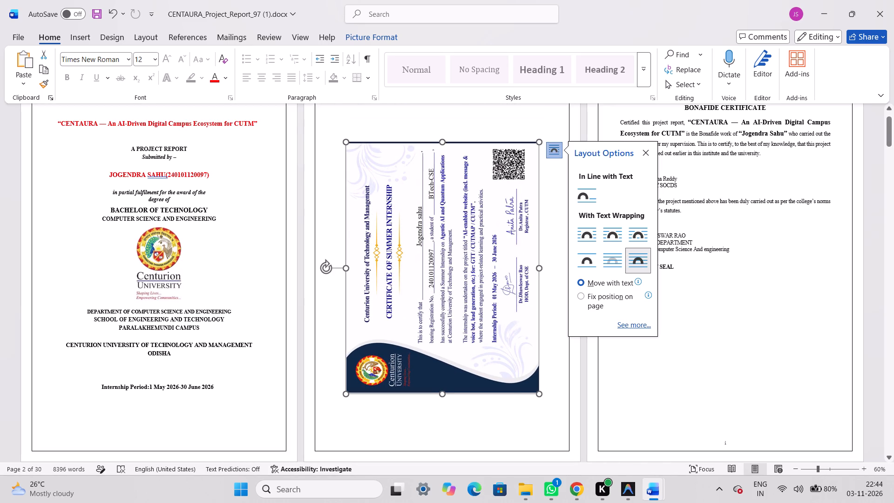
pyautogui.moveTo(538, 394); pyautogui.dragTo(540, 399)
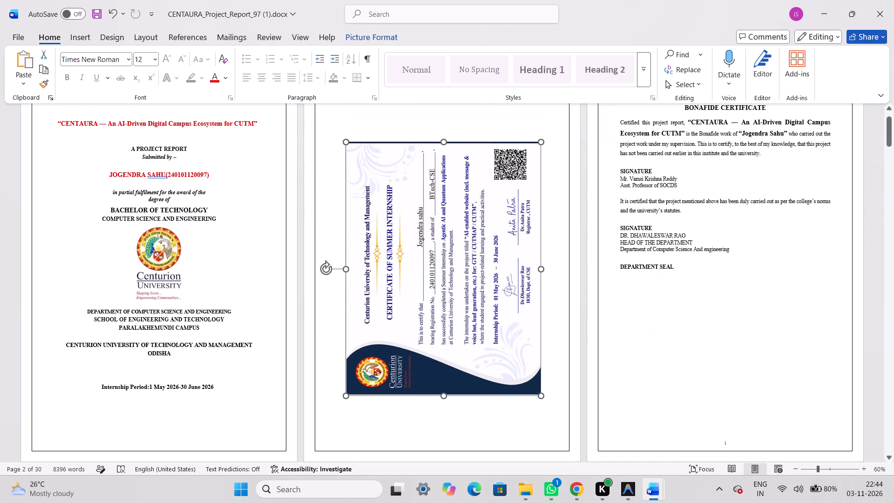
pyautogui.moveTo(540, 399); pyautogui.dragTo(551, 427)
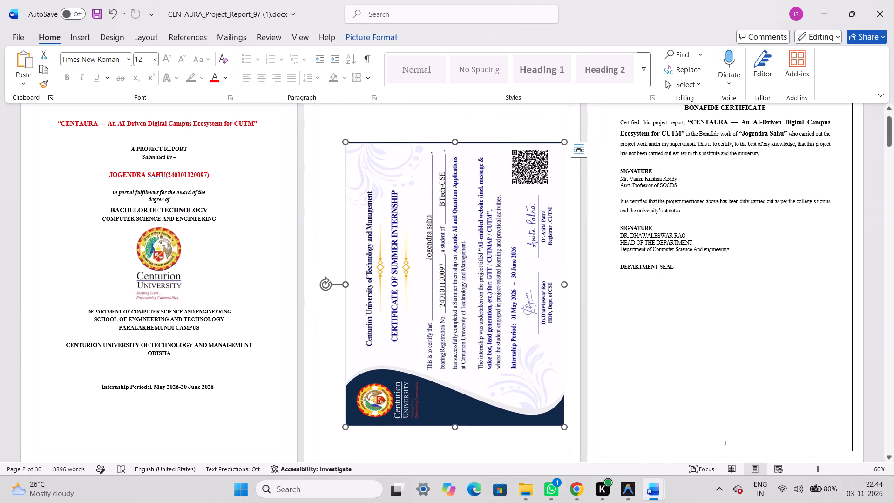
pyautogui.moveTo(409, 245); pyautogui.dragTo(396, 244)
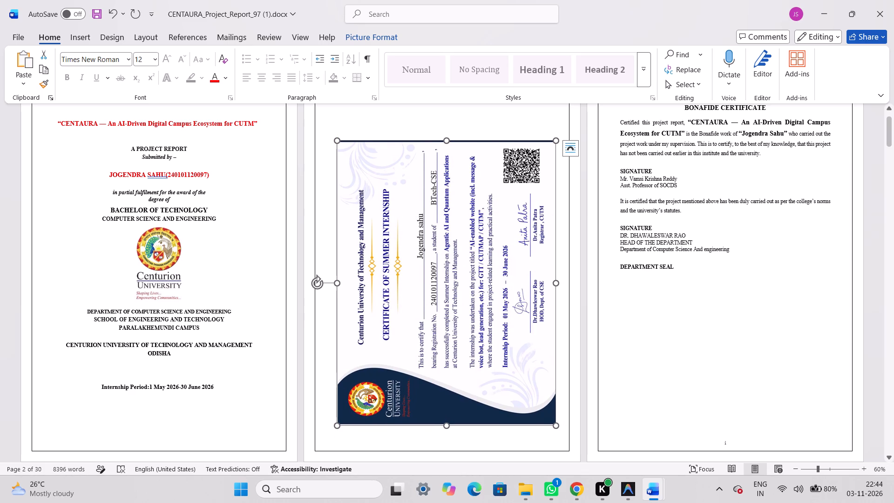
pyautogui.moveTo(337, 143); pyautogui.dragTo(336, 127)
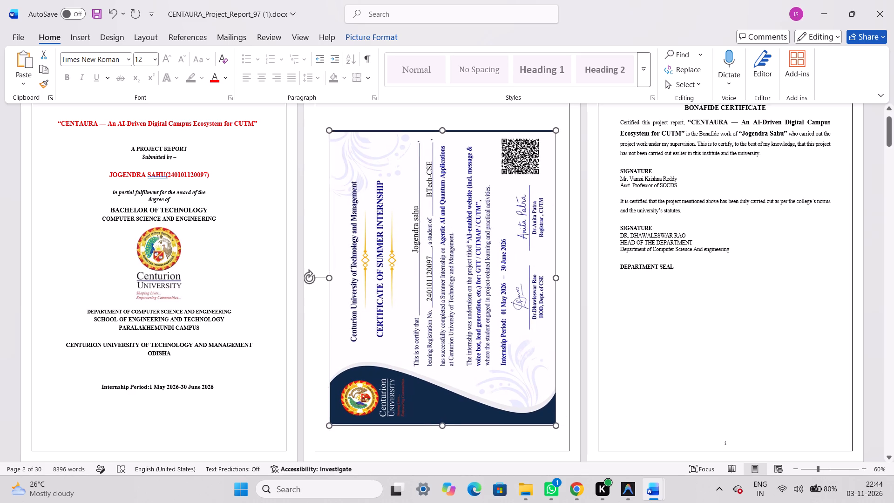
pyautogui.moveTo(336, 127); pyautogui.dragTo(330, 97)
# Move the enlarged certificate picture so it is centred horizontally on page 2.
pyautogui.keyDown('ctrl'); pyautogui.scroll(-1, 388, 166); pyautogui.keyUp('ctrl')
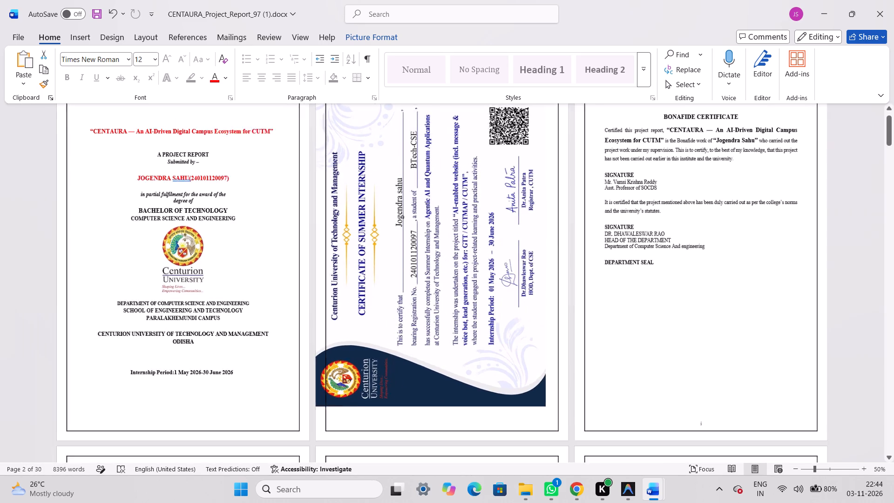
pyautogui.keyDown('ctrl'); pyautogui.scroll(-1, 388, 166); pyautogui.keyUp('ctrl')
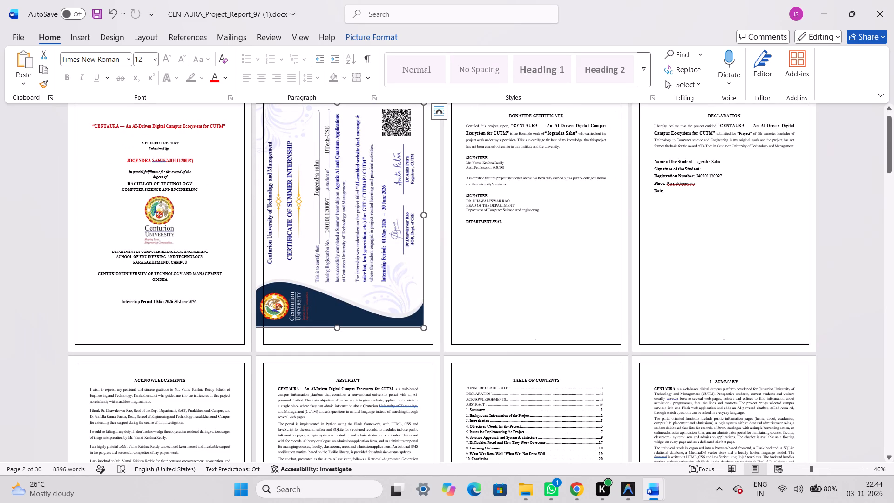
pyautogui.scroll(1, 456, 200)
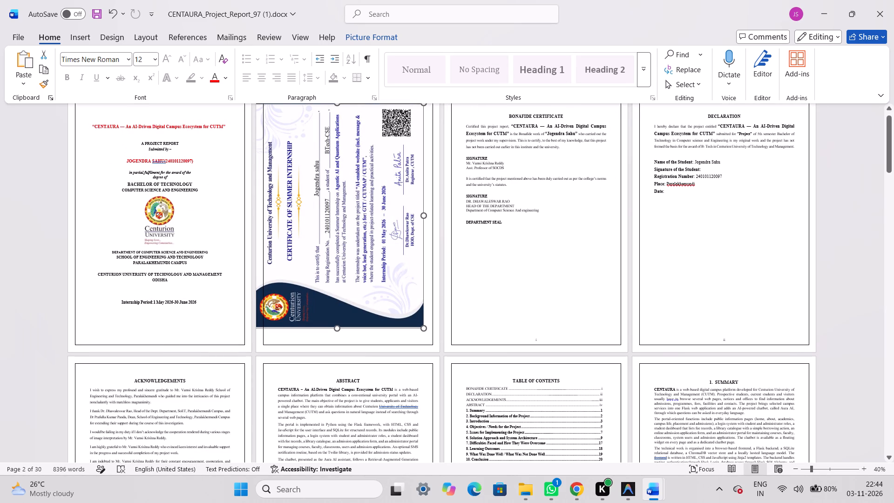
pyautogui.keyDown('ctrl'); pyautogui.scroll(-1, 337, 207); pyautogui.keyUp('ctrl')
pyautogui.keyDown('ctrl'); pyautogui.scroll(3, 337, 207); pyautogui.keyUp('ctrl')
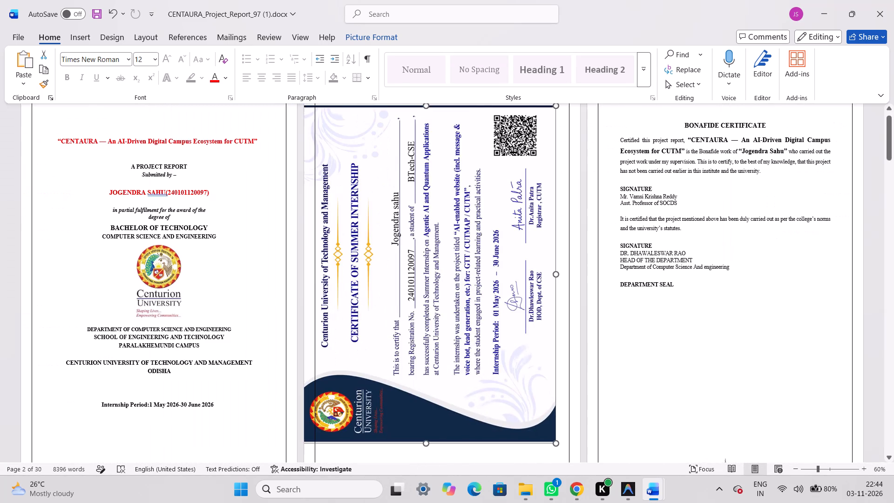
pyautogui.scroll(2, 337, 207)
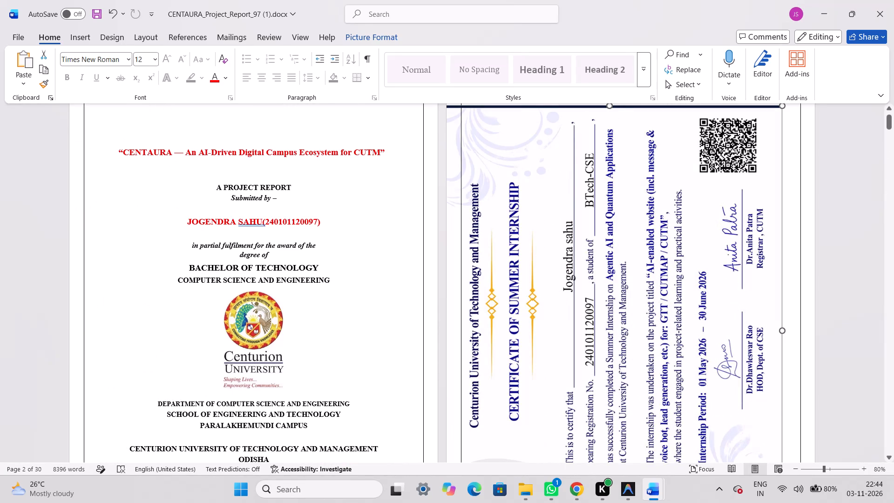
pyautogui.keyDown('ctrl'); pyautogui.scroll(-4, 614, 170); pyautogui.keyUp('ctrl')
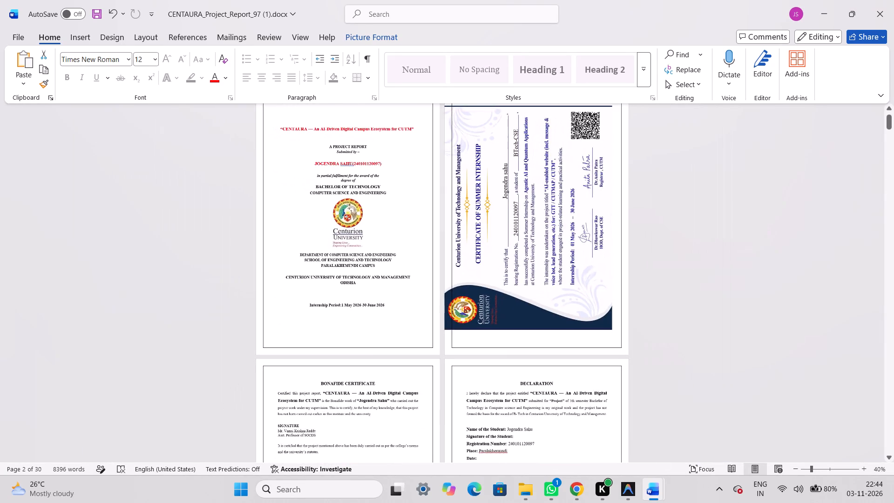
pyautogui.scroll(4, 614, 170)
pyautogui.keyDown('ctrl'); pyautogui.scroll(7, 614, 170); pyautogui.keyUp('ctrl')
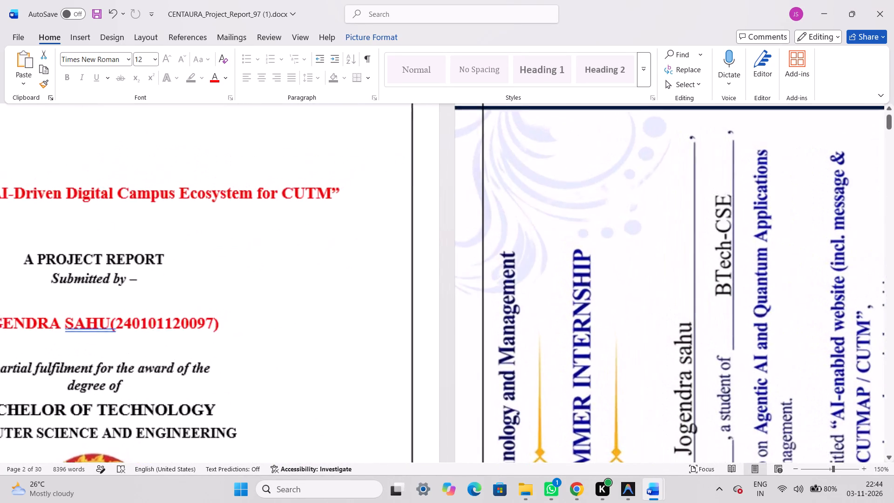
pyautogui.scroll(1, 736, 240)
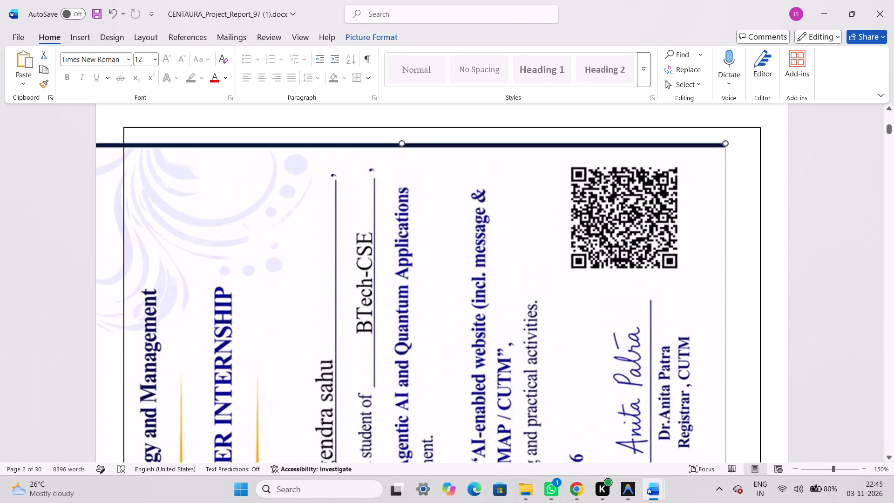
pyautogui.scroll(1, 736, 240)
pyautogui.keyDown('ctrl'); pyautogui.scroll(-1, 736, 240); pyautogui.keyUp('ctrl')
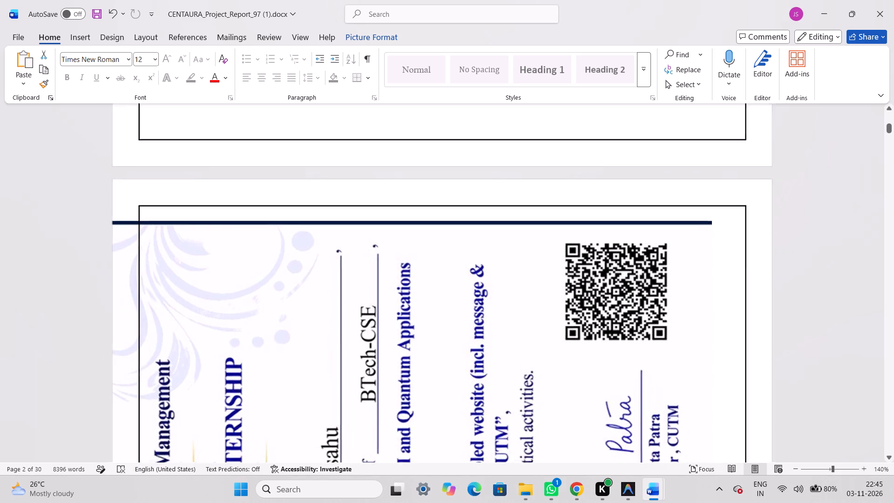
pyautogui.keyDown('ctrl'); pyautogui.scroll(-1, 736, 240); pyautogui.keyUp('ctrl')
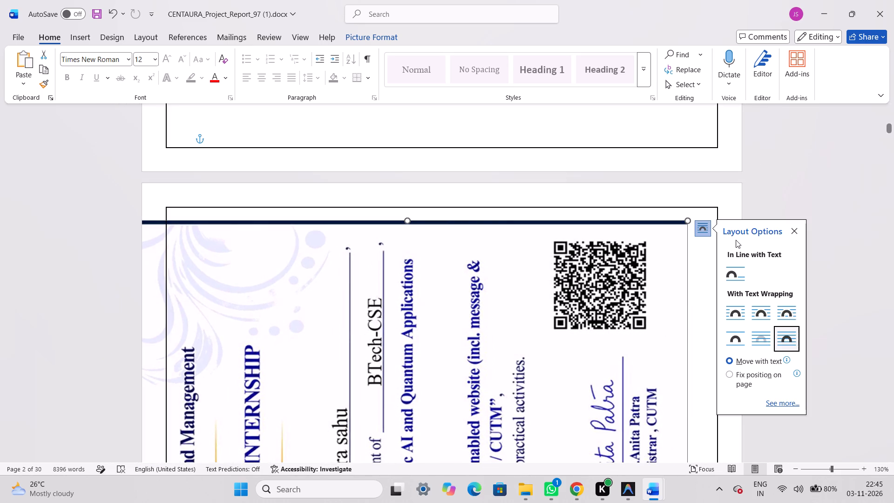
pyautogui.click(773, 161)
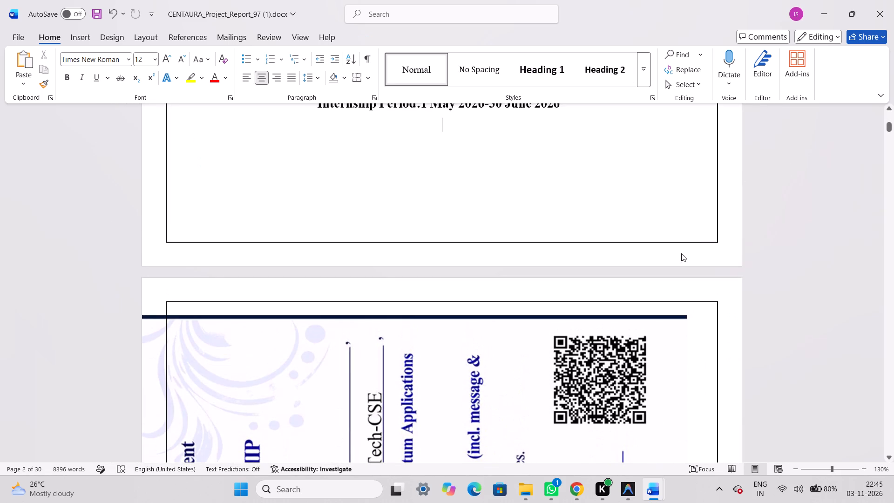
pyautogui.click(542, 427)
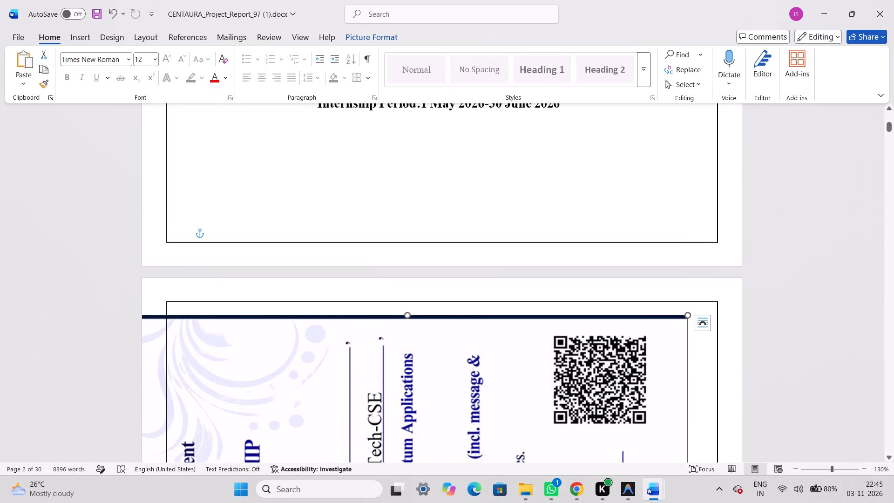
pyautogui.moveTo(541, 396); pyautogui.dragTo(577, 395)
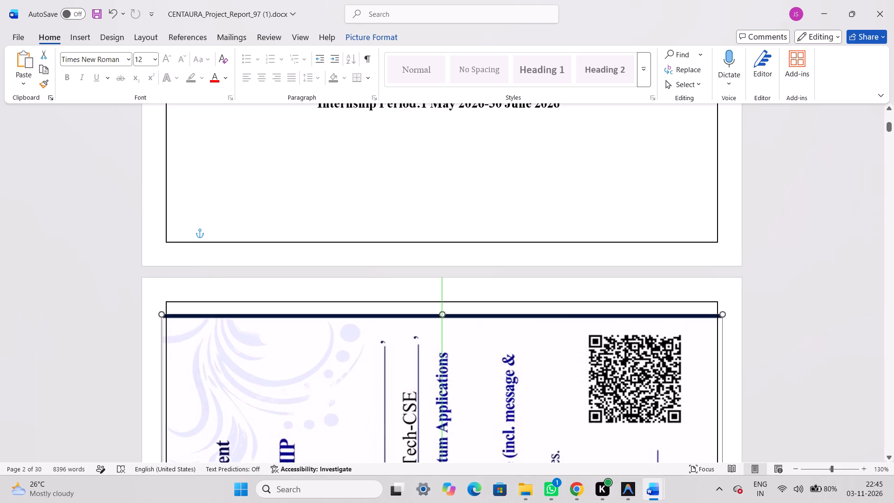
pyautogui.moveTo(577, 395); pyautogui.dragTo(579, 395)
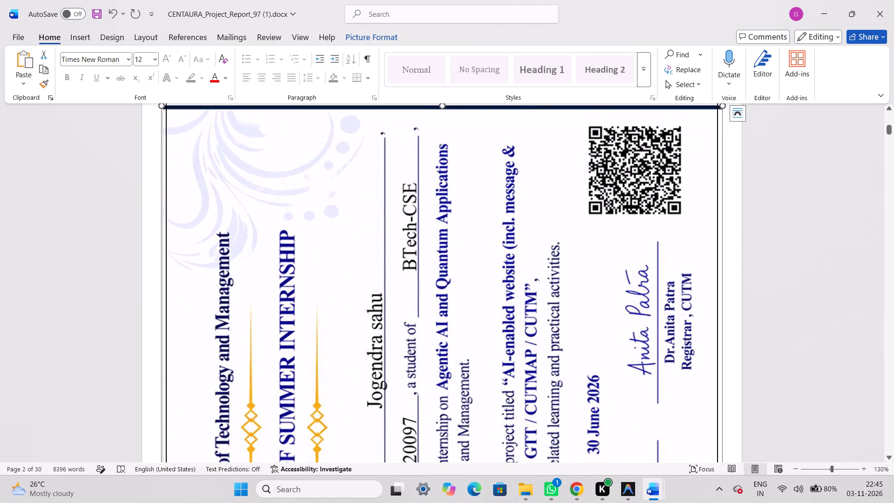
# Shrink the certificate picture to fit between the side page borders and centre it just below the top border.
pyautogui.moveTo(723, 108); pyautogui.dragTo(715, 109)
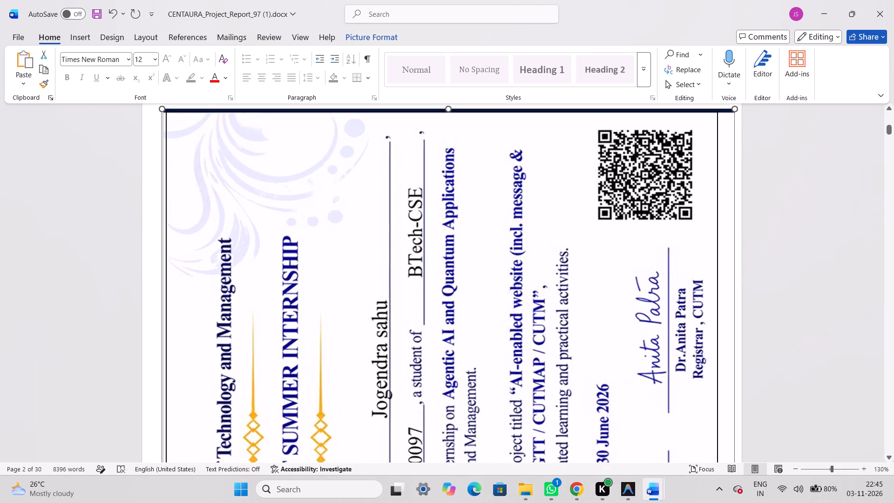
pyautogui.moveTo(715, 109); pyautogui.dragTo(677, 130)
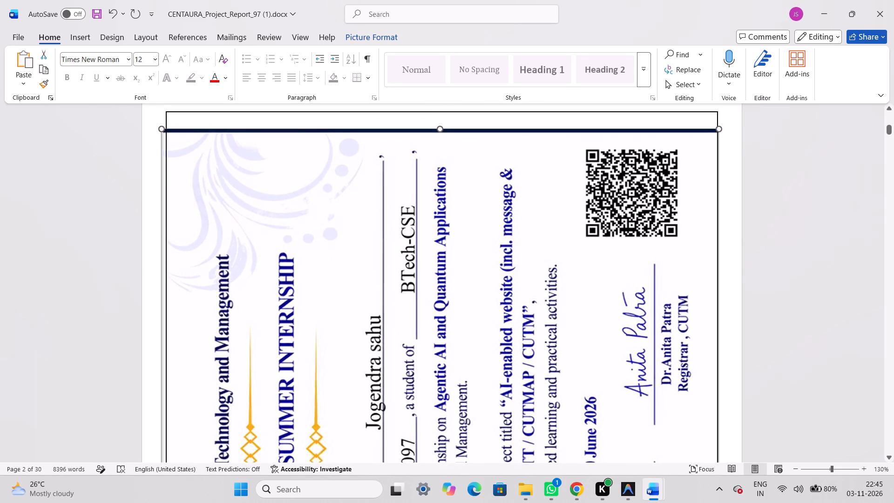
pyautogui.moveTo(677, 130); pyautogui.dragTo(675, 131)
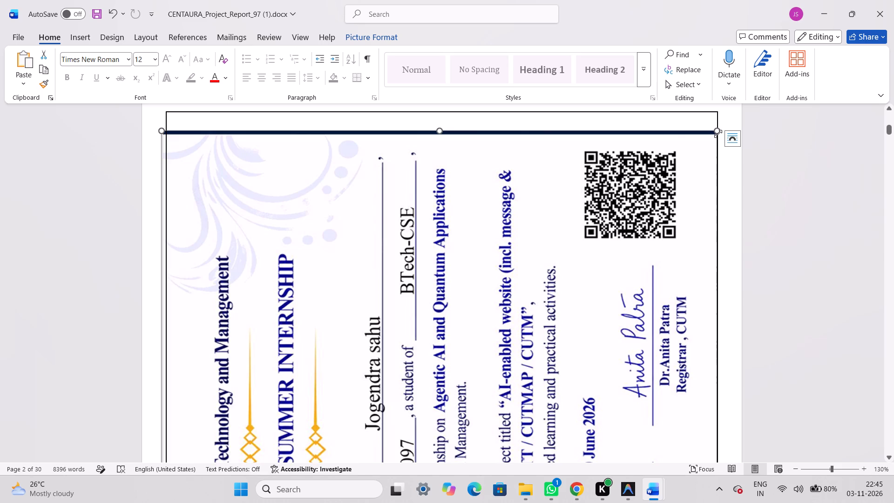
pyautogui.moveTo(718, 134); pyautogui.dragTo(700, 150)
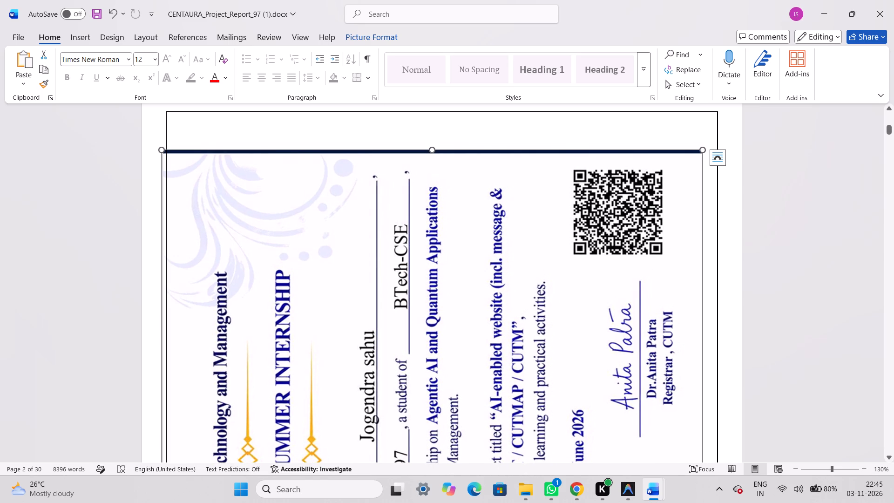
pyautogui.moveTo(606, 178); pyautogui.dragTo(619, 150)
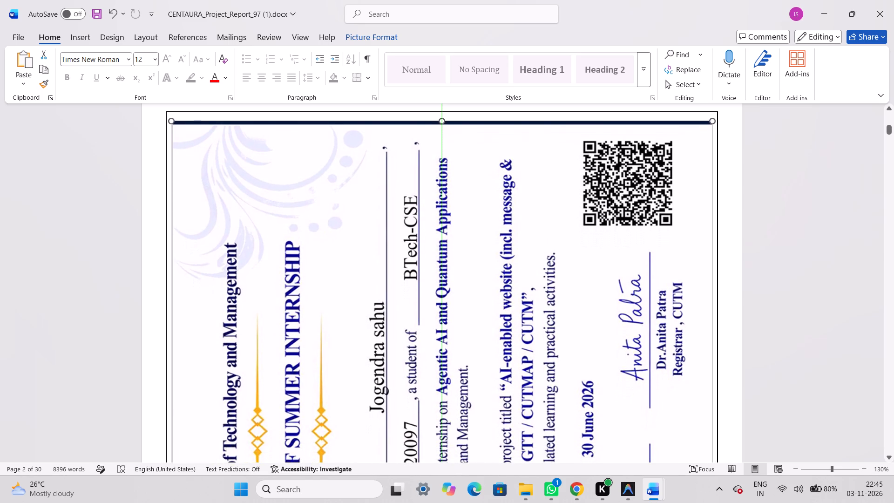
pyautogui.moveTo(619, 150); pyautogui.dragTo(622, 144)
# Stretch the certificate picture's lower edge down to just above the bottom page border.
pyautogui.scroll(-2, 730, 219)
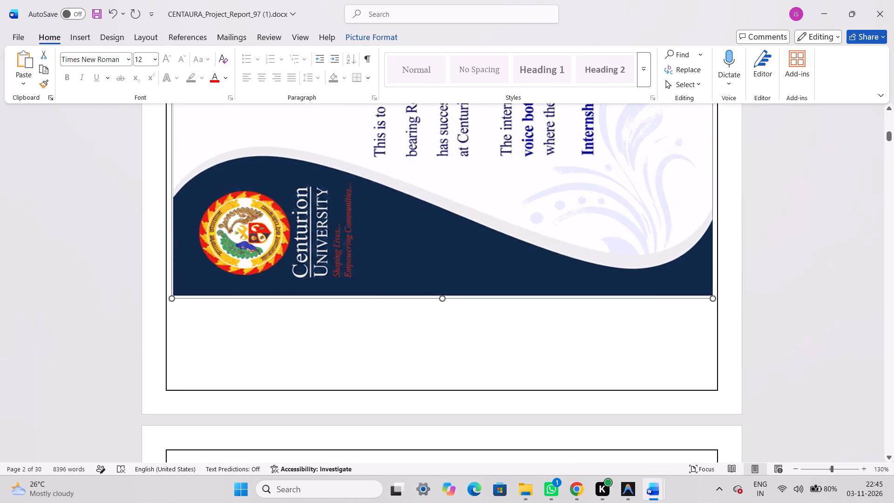
pyautogui.moveTo(444, 299); pyautogui.dragTo(444, 301)
pyautogui.moveTo(444, 301); pyautogui.dragTo(443, 385)
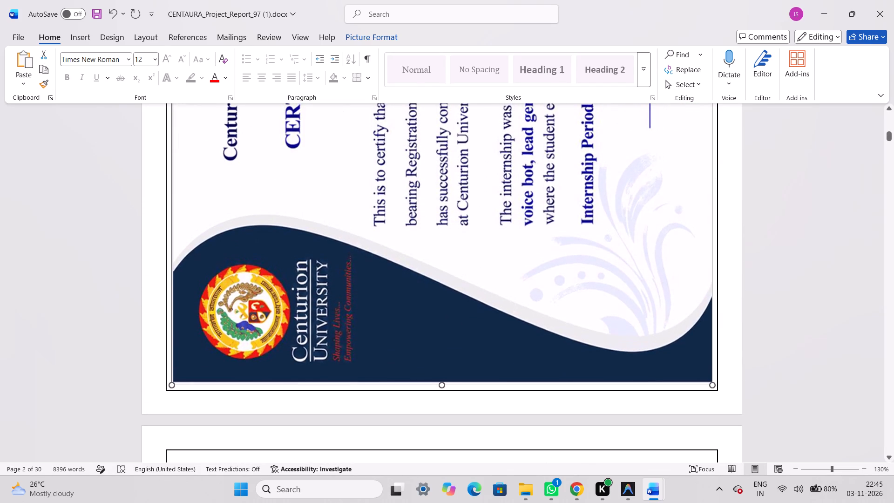
pyautogui.moveTo(443, 385); pyautogui.dragTo(443, 387)
pyautogui.click(790, 368)
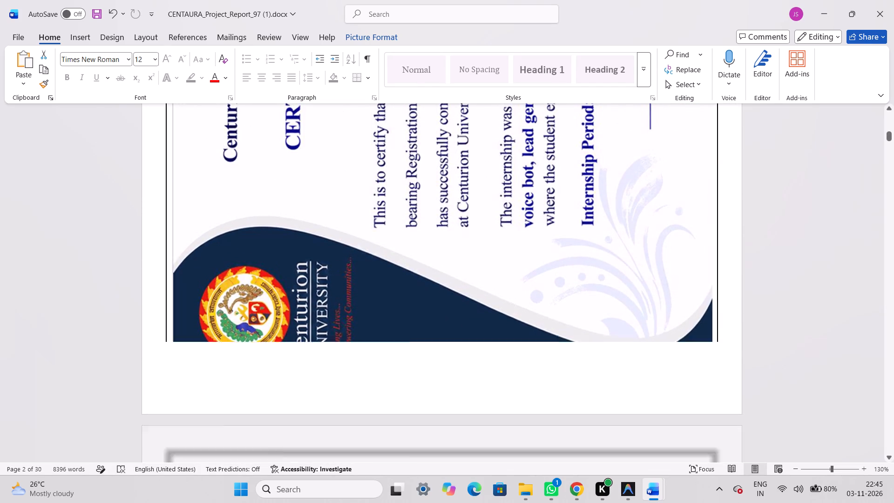
# Check the certificate picture's fit against the page 2 border from its upper edge down to its lower edge.
pyautogui.scroll(2, 654, 279)
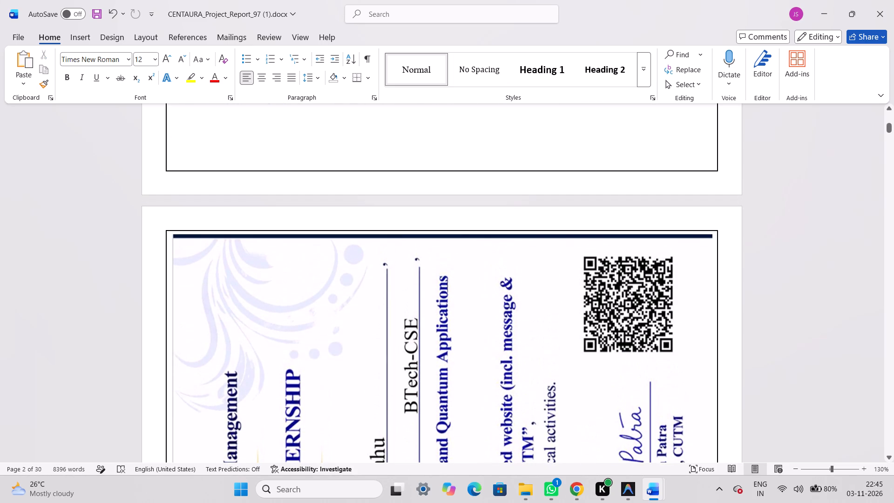
pyautogui.click(705, 266)
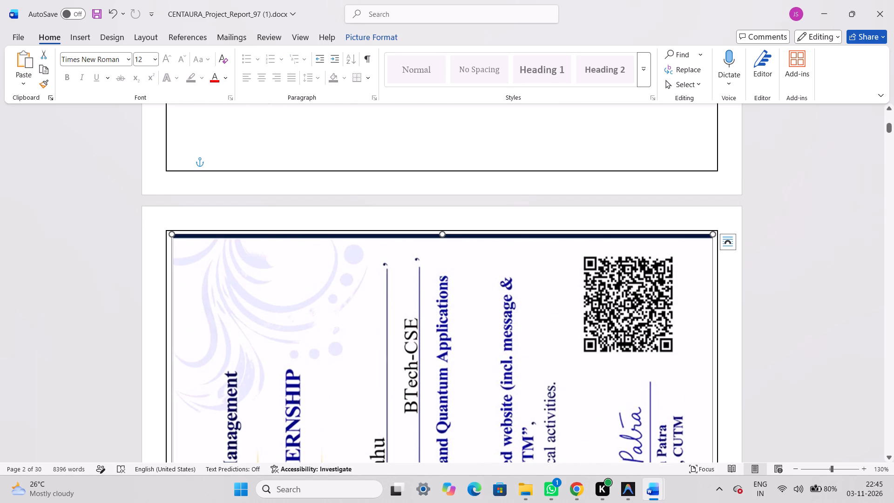
pyautogui.scroll(-2, 805, 304)
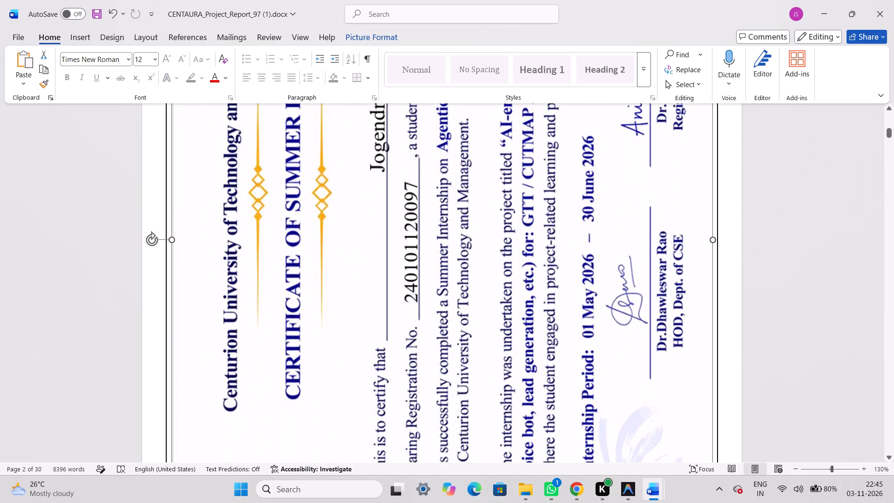
pyautogui.scroll(-4, 805, 304)
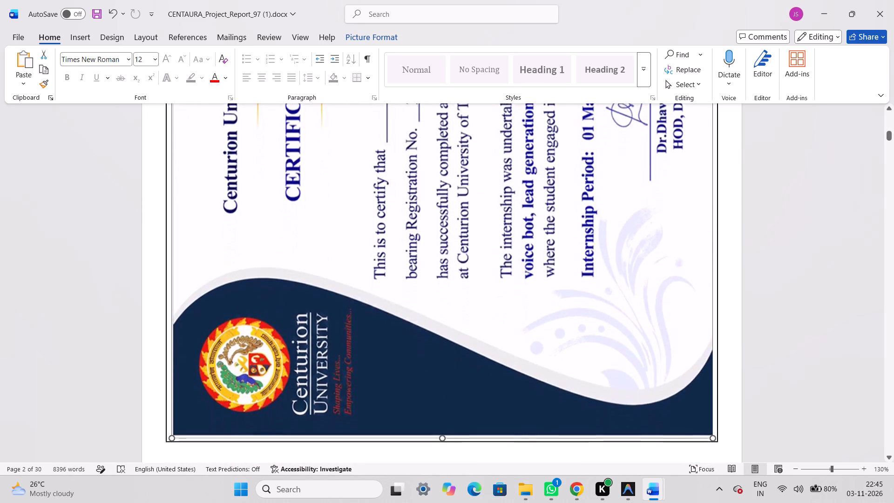
pyautogui.scroll(-1, 805, 304)
pyautogui.click(805, 304)
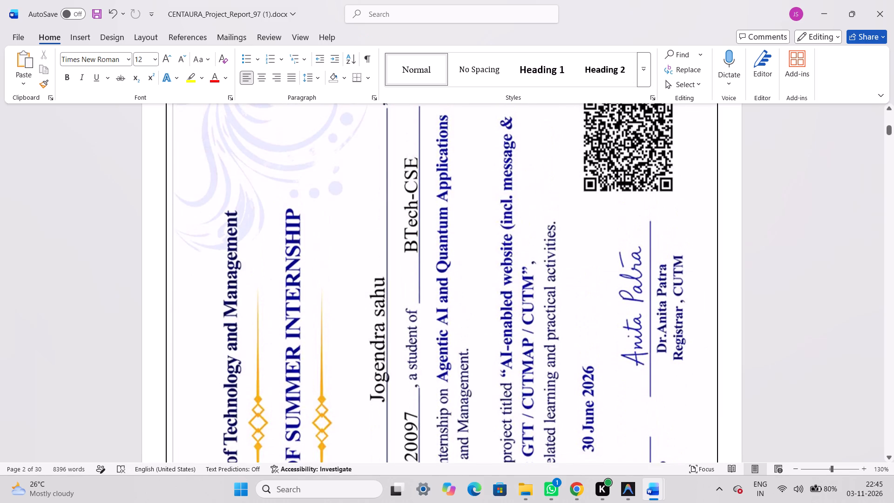
pyautogui.scroll(-18, 789, 306)
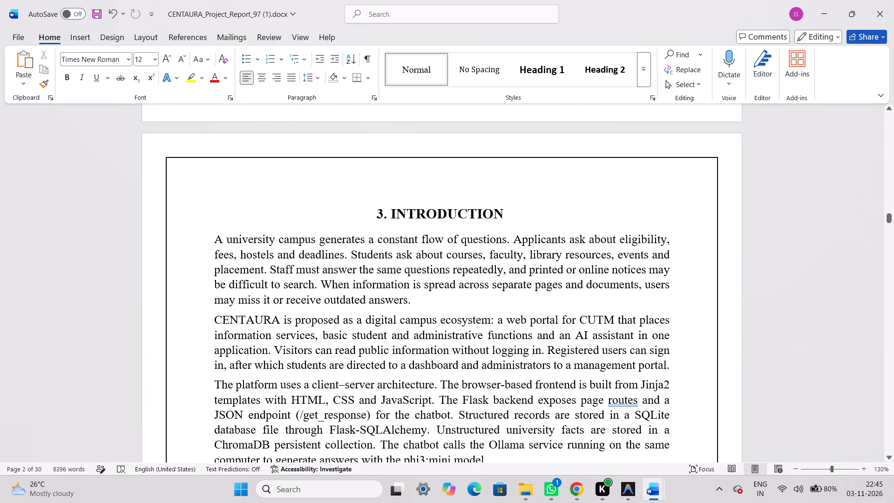
pyautogui.keyDown('ctrl'); pyautogui.scroll(-1, 789, 306); pyautogui.keyUp('ctrl')
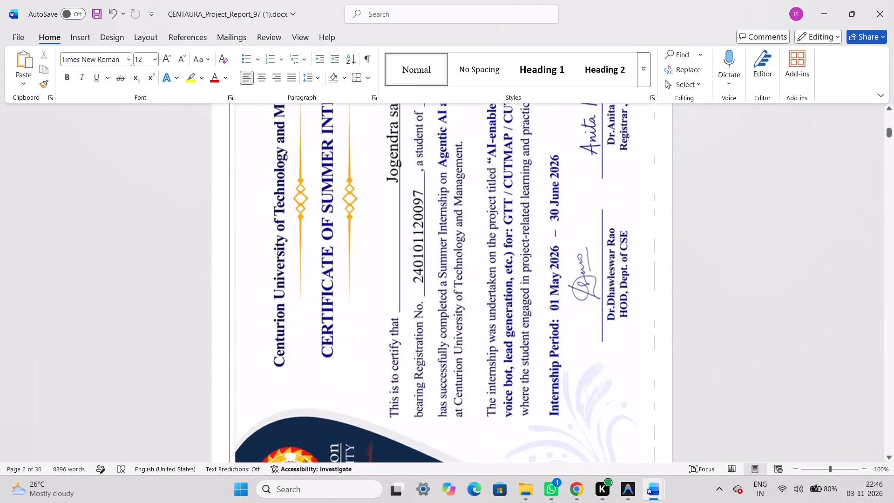
pyautogui.scroll(-5, 557, 347)
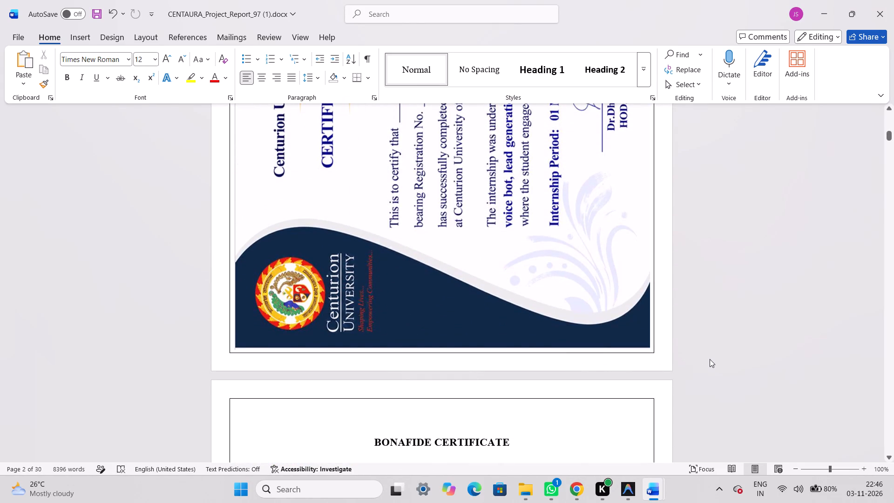
pyautogui.scroll(5, 710, 359)
pyautogui.scroll(-7, 712, 357)
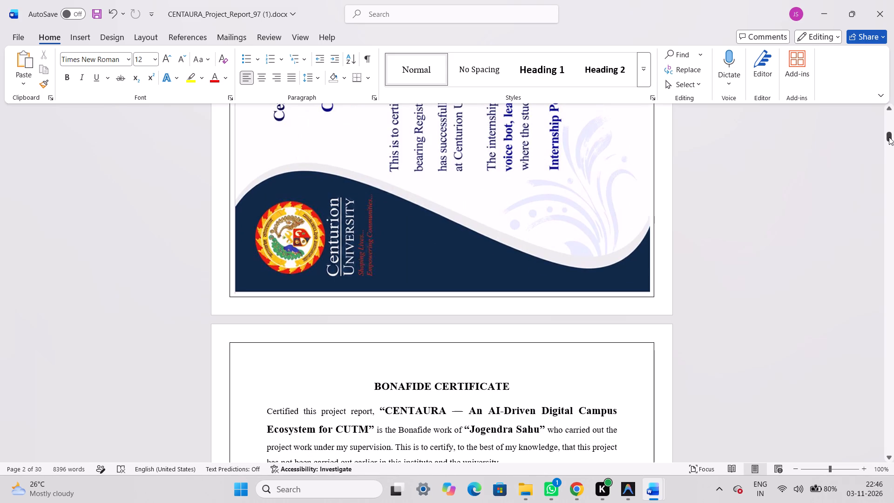
# Delete the CENTAURA AI homepage screenshot between the system architecture diagram and the Fig. 1 caption.
pyautogui.moveTo(889, 137); pyautogui.dragTo(890, 136)
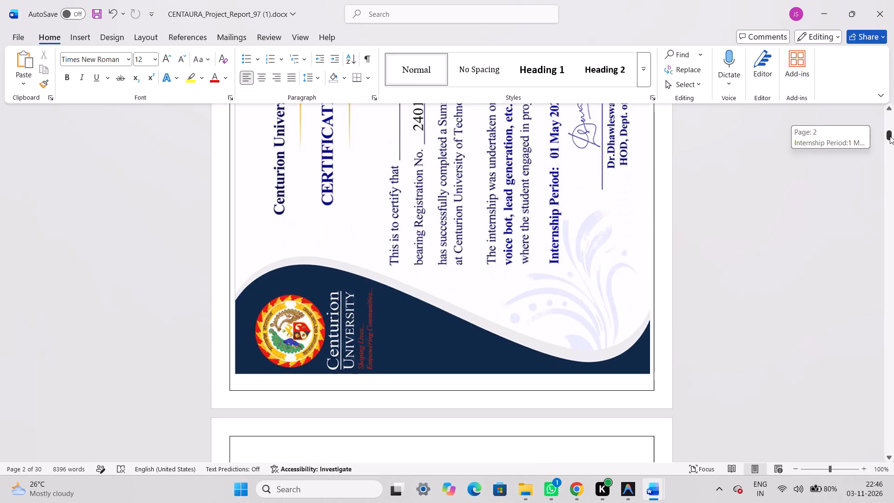
pyautogui.moveTo(890, 136); pyautogui.dragTo(893, 161)
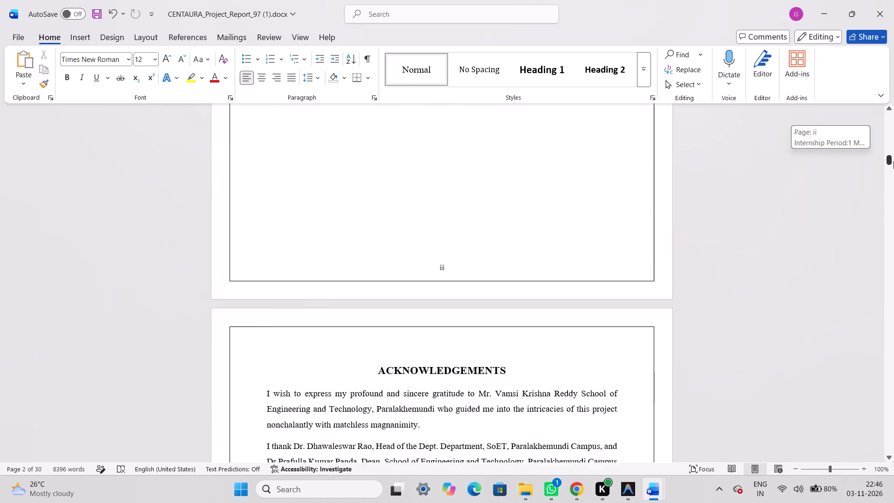
pyautogui.moveTo(893, 161); pyautogui.dragTo(893, 264)
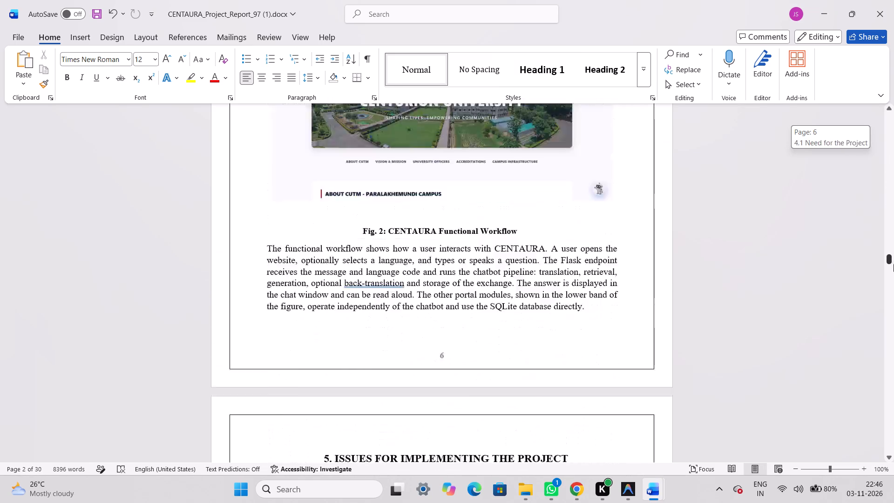
pyautogui.moveTo(893, 264); pyautogui.dragTo(893, 253)
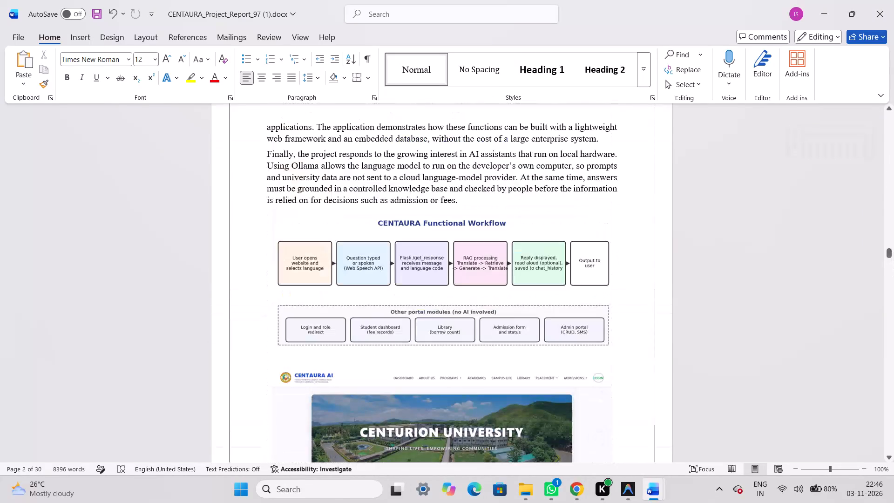
pyautogui.scroll(18, 873, 273)
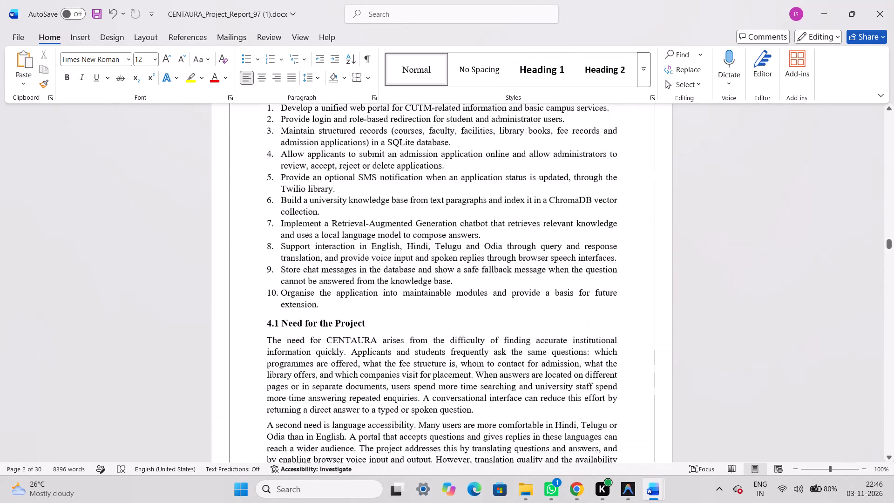
pyautogui.scroll(18, 878, 258)
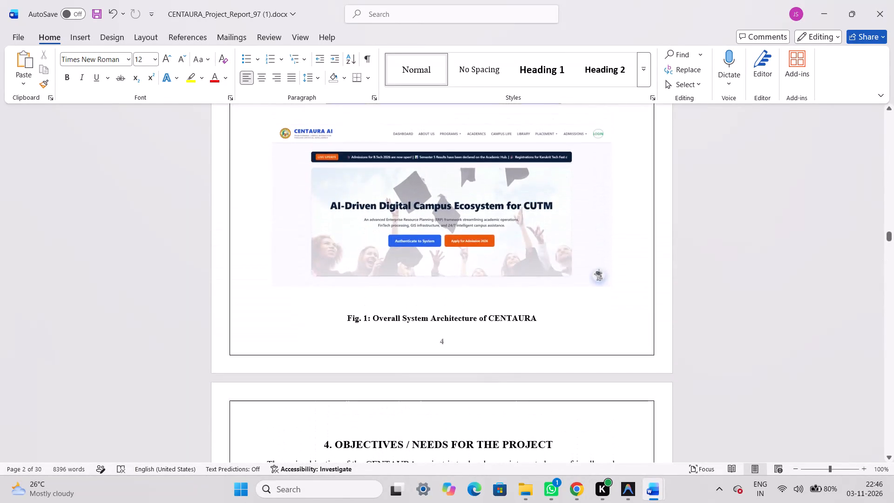
pyautogui.scroll(4, 882, 256)
pyautogui.click(515, 365)
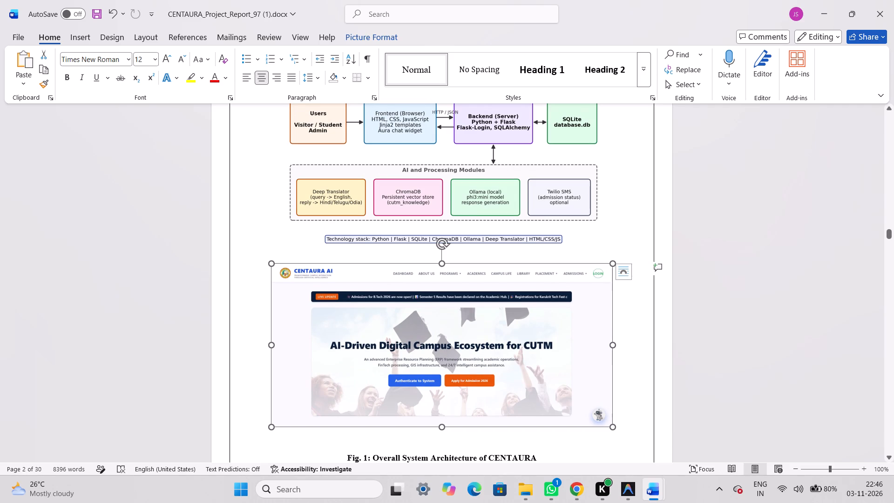
pyautogui.press('BackSpace')
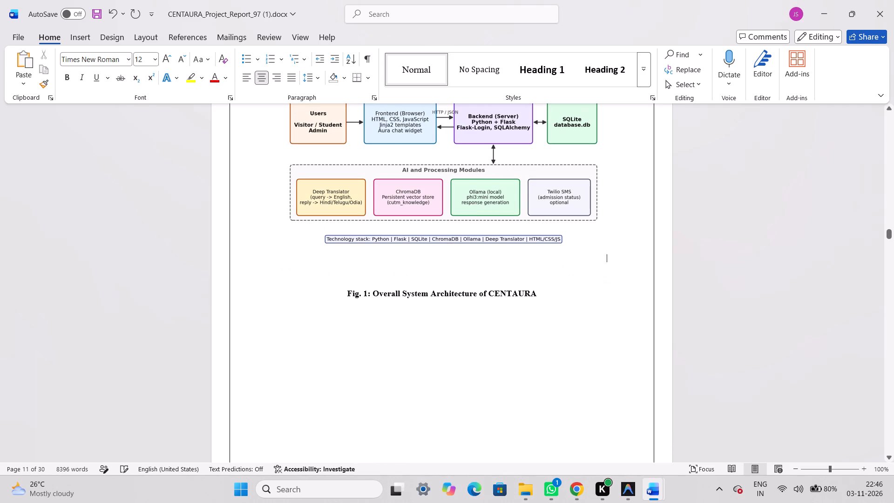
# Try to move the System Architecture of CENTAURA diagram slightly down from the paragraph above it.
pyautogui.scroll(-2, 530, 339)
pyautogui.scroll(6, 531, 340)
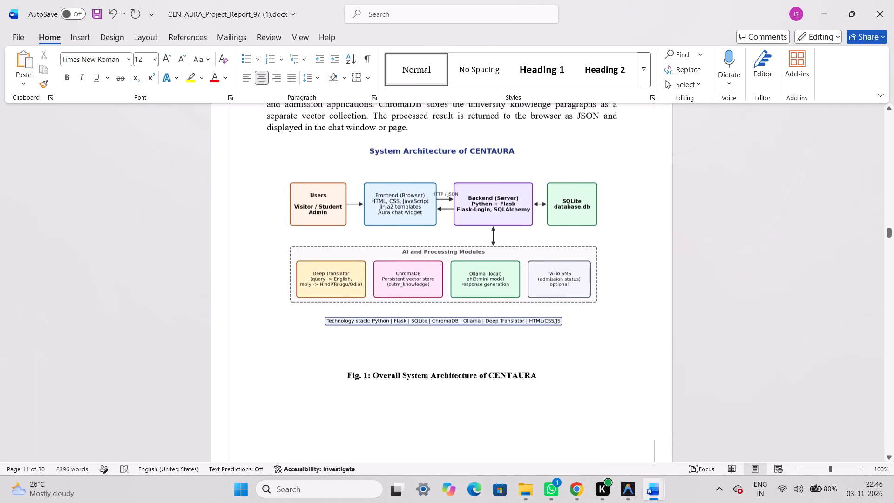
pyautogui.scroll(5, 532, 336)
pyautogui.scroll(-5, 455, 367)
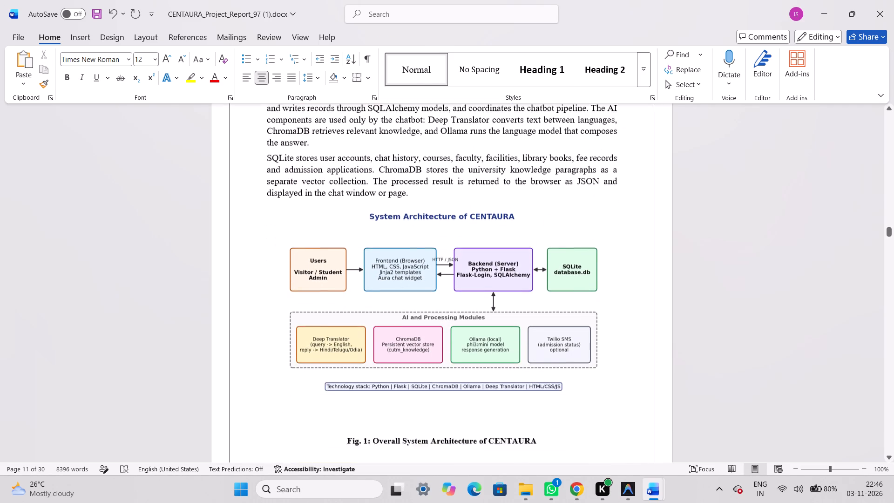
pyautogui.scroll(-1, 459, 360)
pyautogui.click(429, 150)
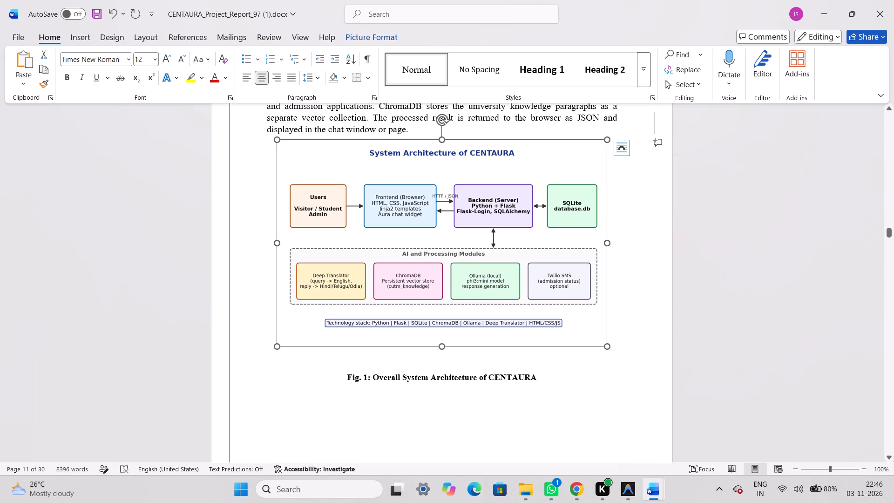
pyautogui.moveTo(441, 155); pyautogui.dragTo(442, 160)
# Insert a blank line directly above the caption "Fig. 1: Overall System Architecture of CENTAURA".
pyautogui.click(547, 381)
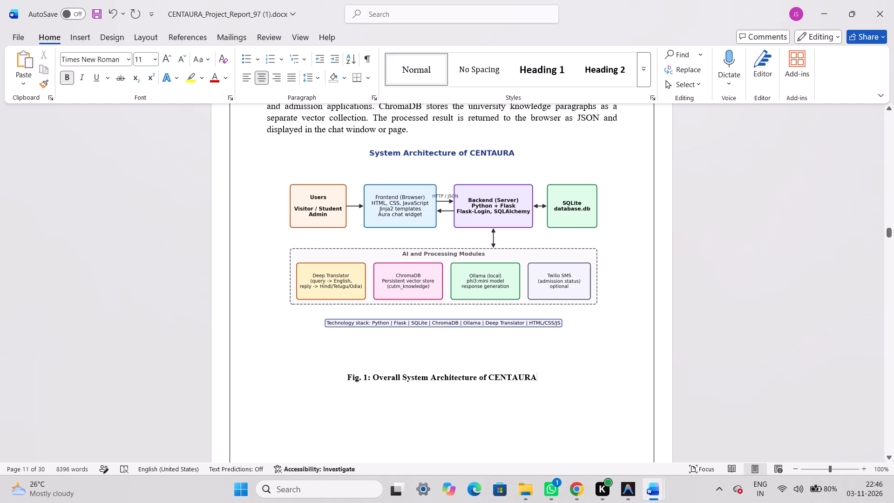
pyautogui.click(345, 377)
pyautogui.press('Return')
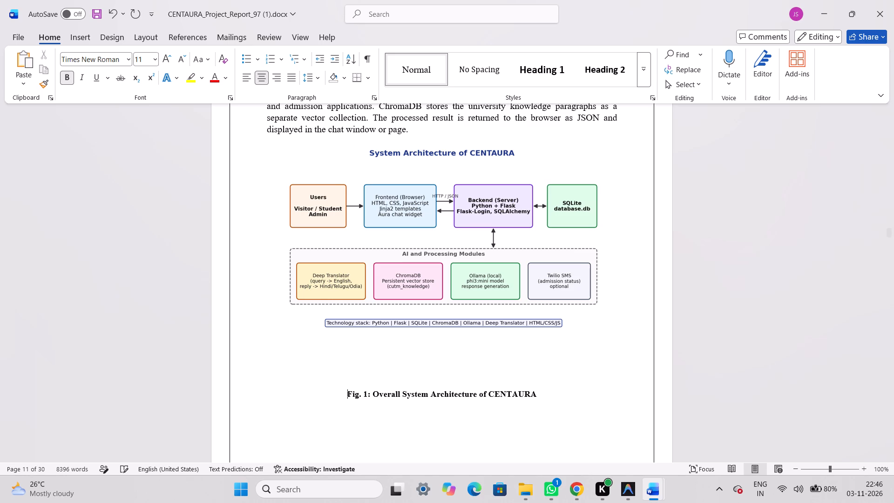
# Stretch the system architecture diagram slightly taller while keeping its width, using its upper and lower edges.
pyautogui.click(371, 279)
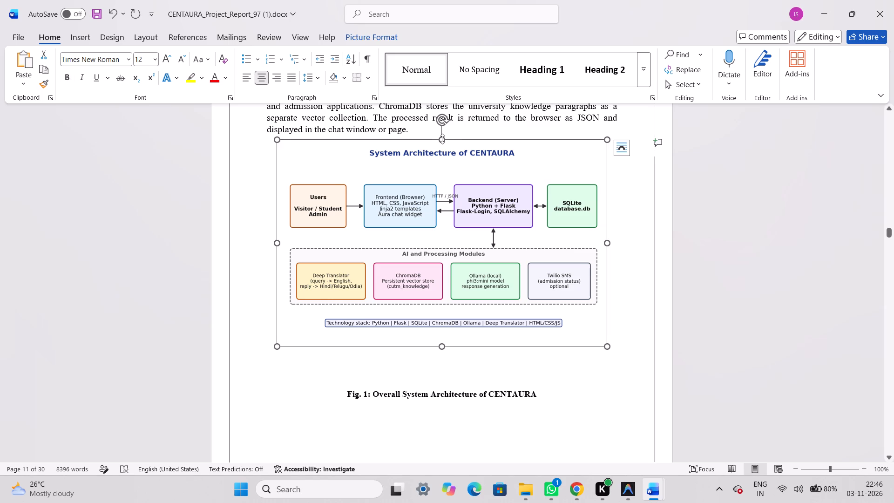
pyautogui.moveTo(442, 139); pyautogui.dragTo(442, 123)
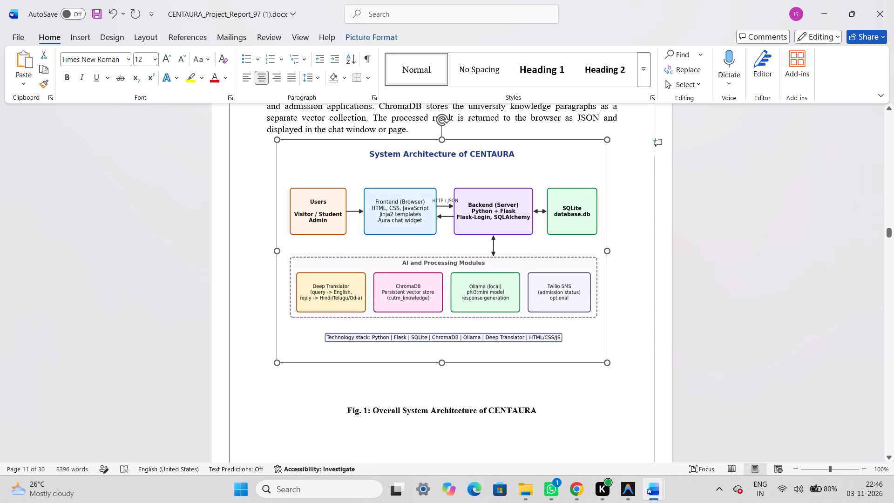
pyautogui.moveTo(440, 361); pyautogui.dragTo(443, 374)
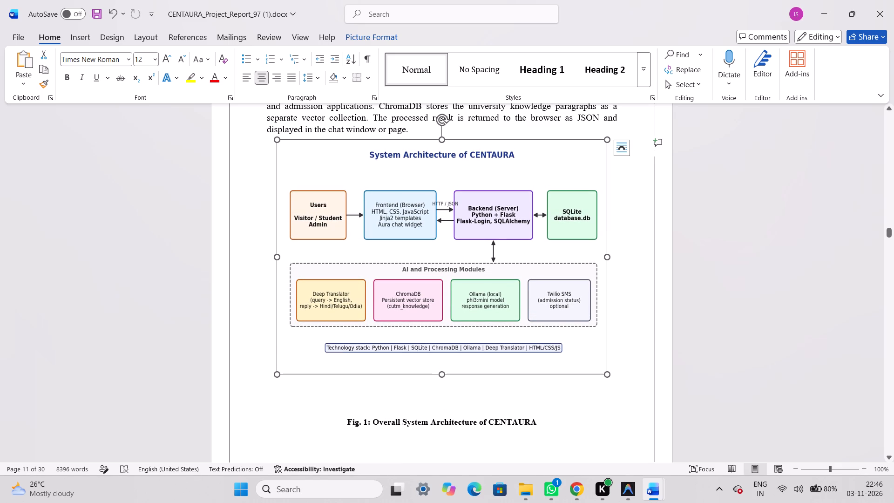
pyautogui.click(268, 143)
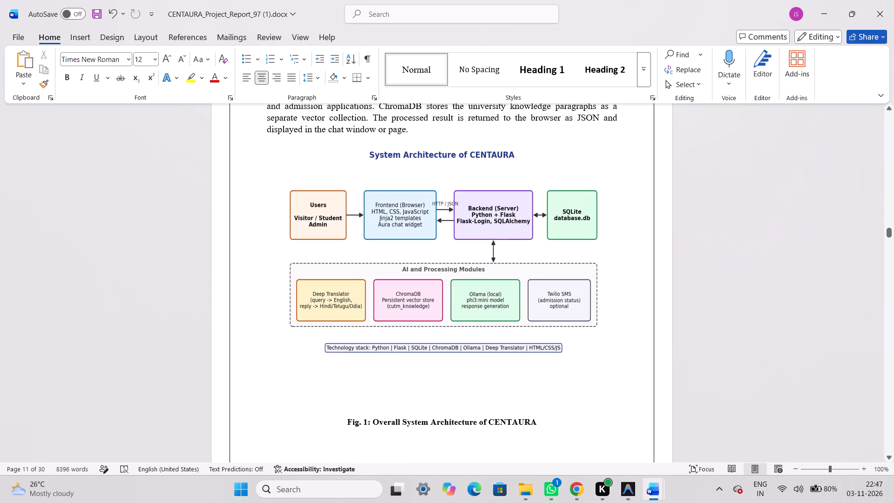
# Insert a blank line between the paragraph ending "displayed in the chat window or page." and the system architecture diagram.
pyautogui.click(409, 129)
pyautogui.press('Return')
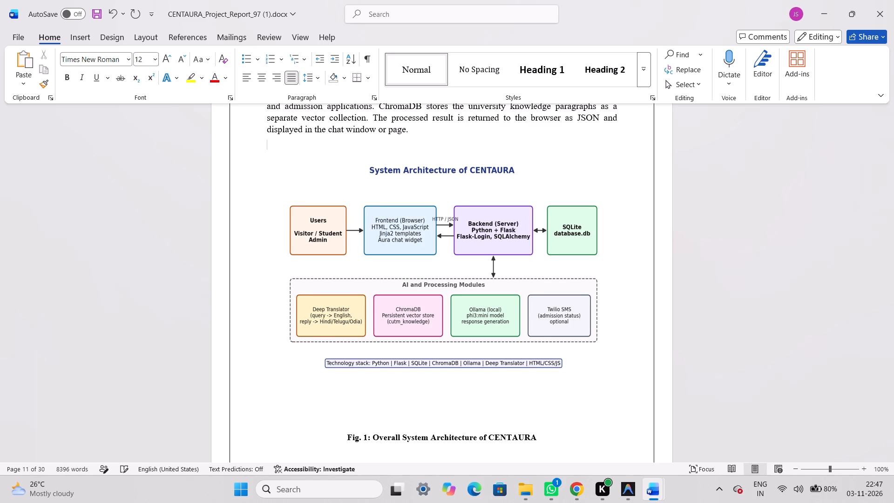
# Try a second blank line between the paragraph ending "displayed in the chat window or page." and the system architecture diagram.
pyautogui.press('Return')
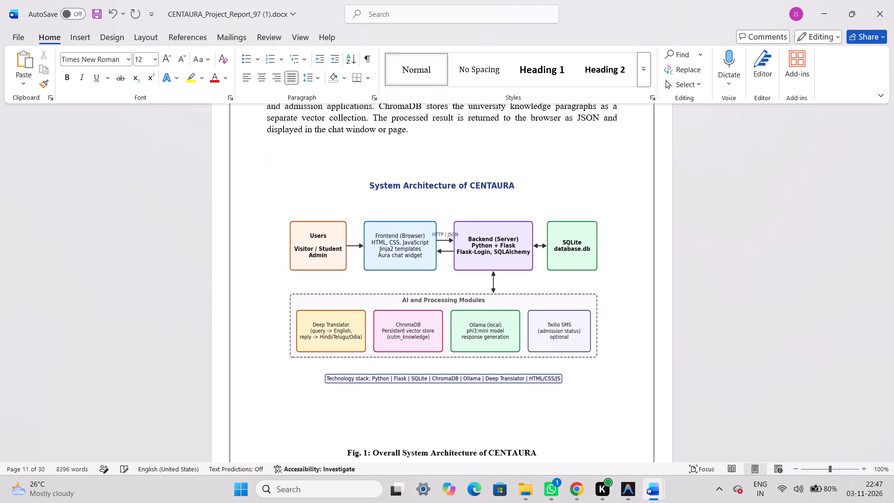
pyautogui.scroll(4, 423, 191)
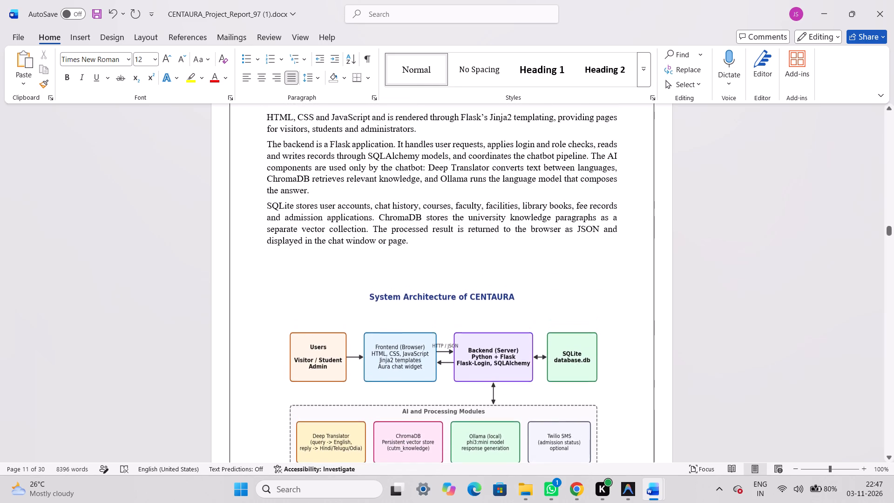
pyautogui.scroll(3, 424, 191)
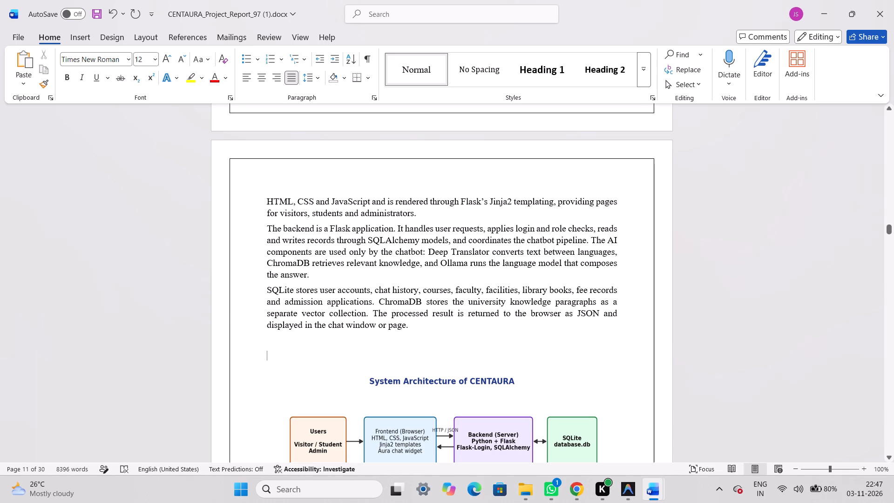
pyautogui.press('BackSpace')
# Delete the blank lines between the system architecture diagram and the caption "Fig. 1: Overall System Architecture of CENTAURA".
pyautogui.scroll(-4, 479, 383)
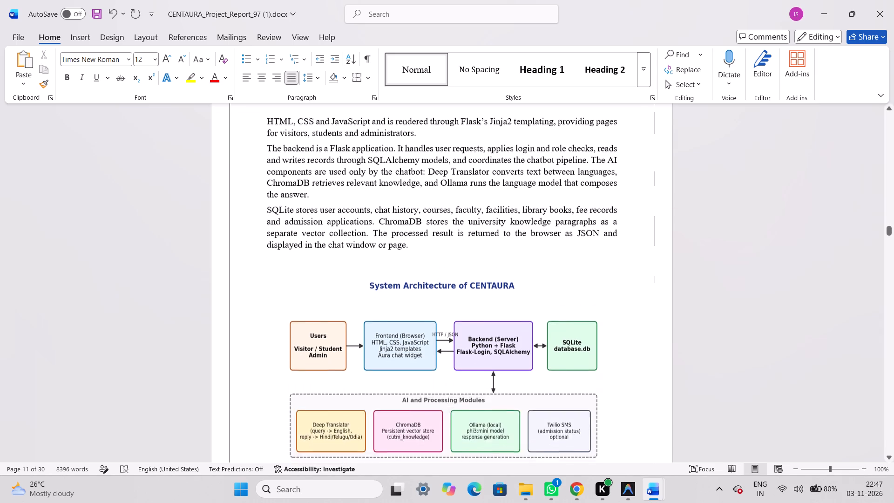
pyautogui.scroll(-7, 478, 380)
pyautogui.click(343, 328)
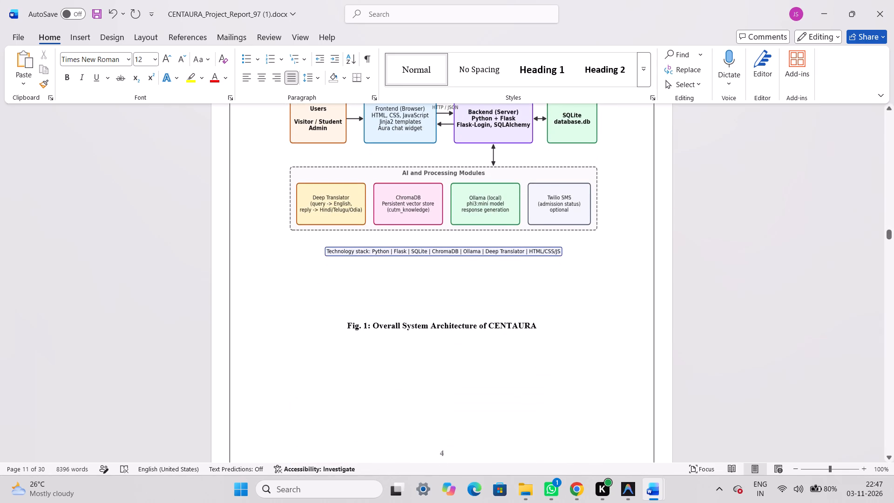
pyautogui.press('BackSpace')
pyautogui.press('BackSpace')
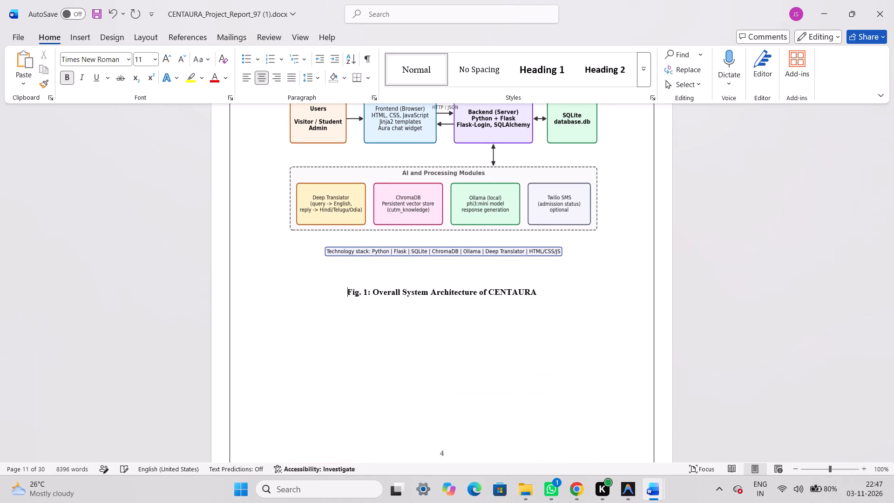
# Delete the Centurion University website screenshot below the CENTAURA Functional Workflow diagram.
pyautogui.scroll(-5, 401, 374)
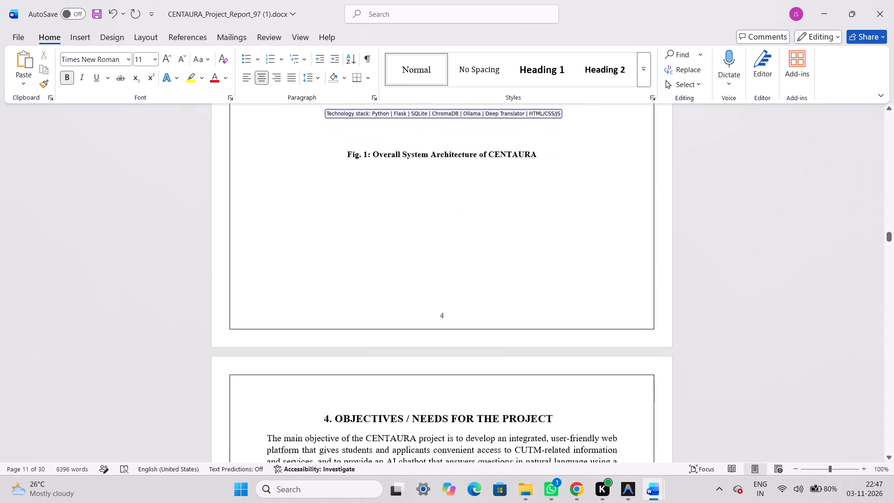
pyautogui.click(543, 276)
pyautogui.scroll(-9, 698, 316)
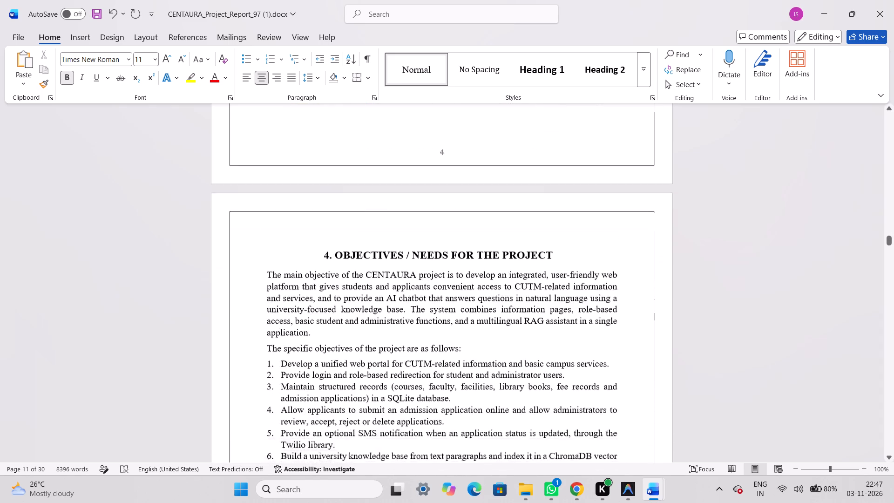
pyautogui.scroll(-20, 663, 336)
pyautogui.scroll(-5, 663, 336)
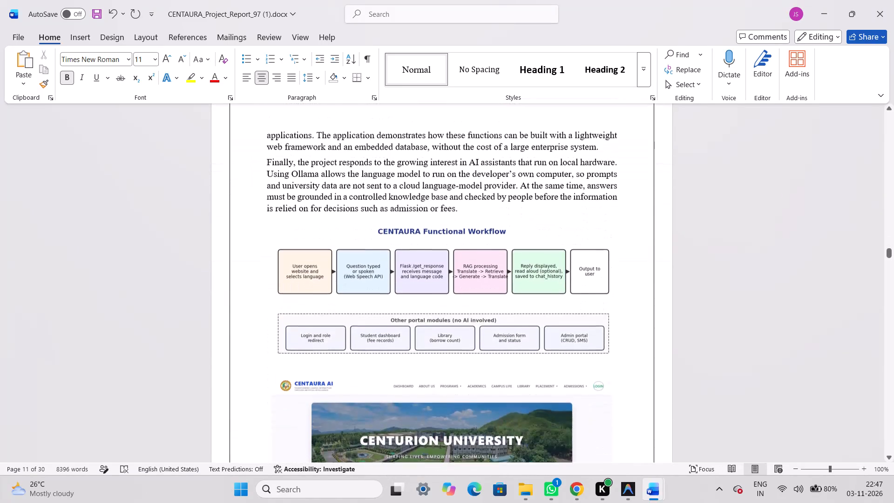
pyautogui.scroll(-6, 476, 345)
pyautogui.click(468, 297)
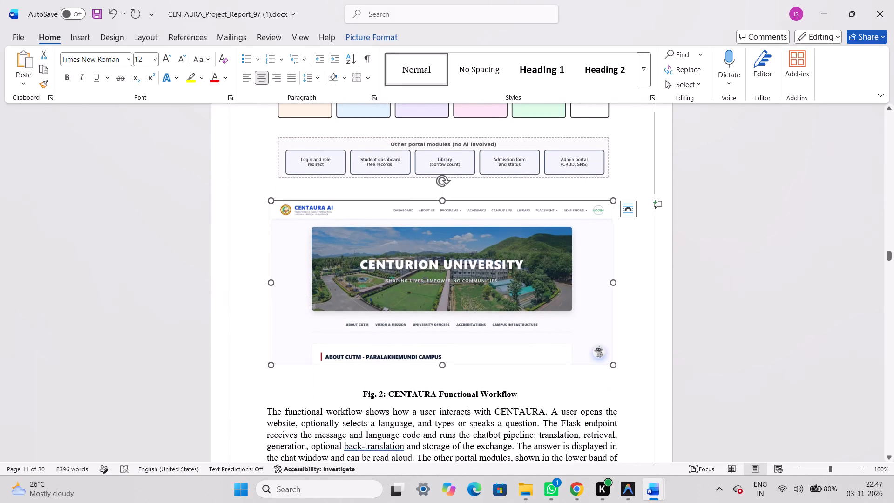
pyautogui.press('BackSpace')
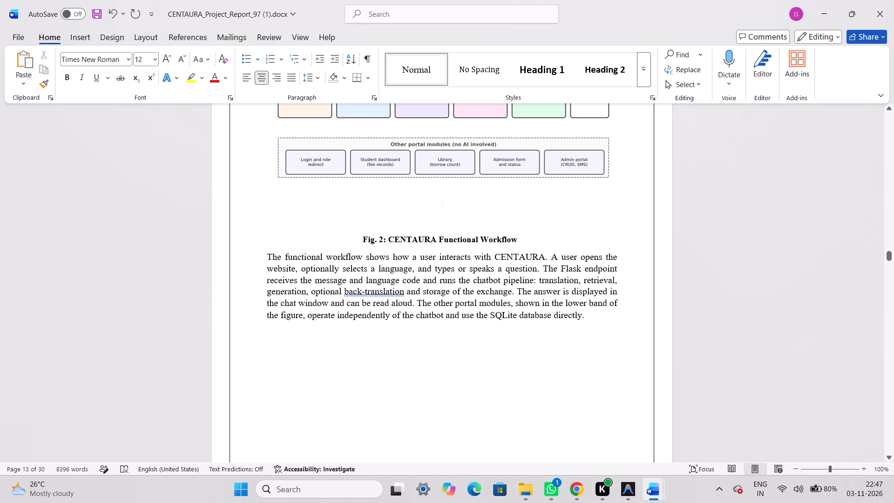
# Insert a blank line between the paragraph ending "such as admission or fees." and the CENTAURA Functional Workflow diagram.
pyautogui.scroll(-9, 470, 292)
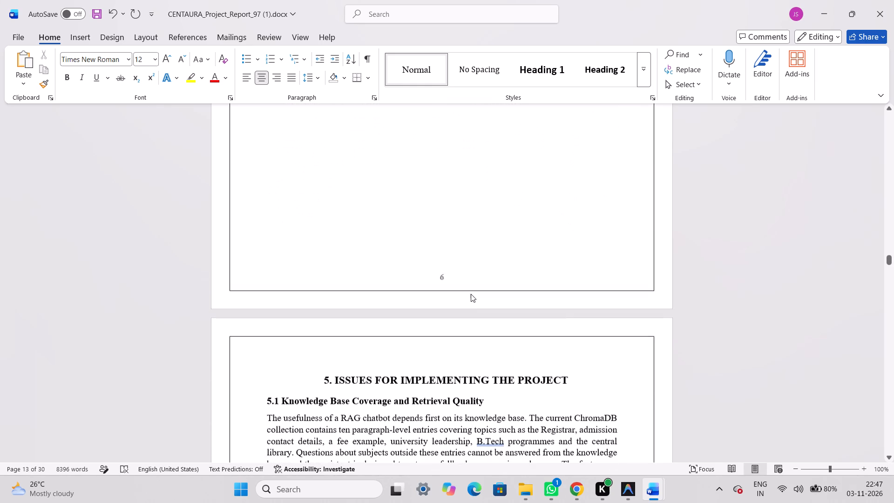
pyautogui.scroll(9, 472, 292)
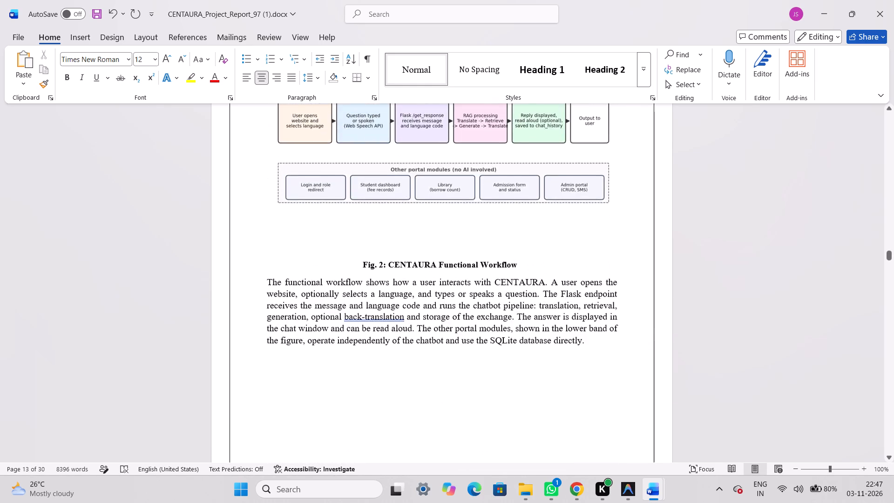
pyautogui.scroll(3, 475, 289)
pyautogui.click(347, 323)
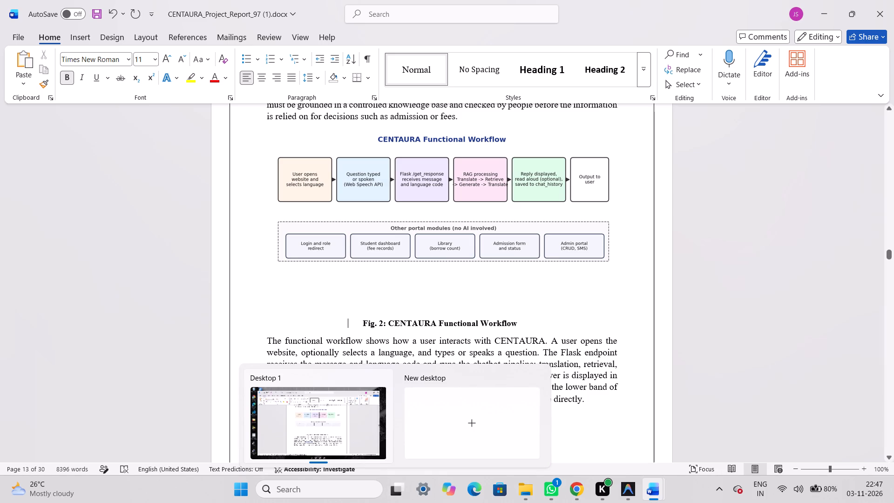
pyautogui.scroll(5, 493, 280)
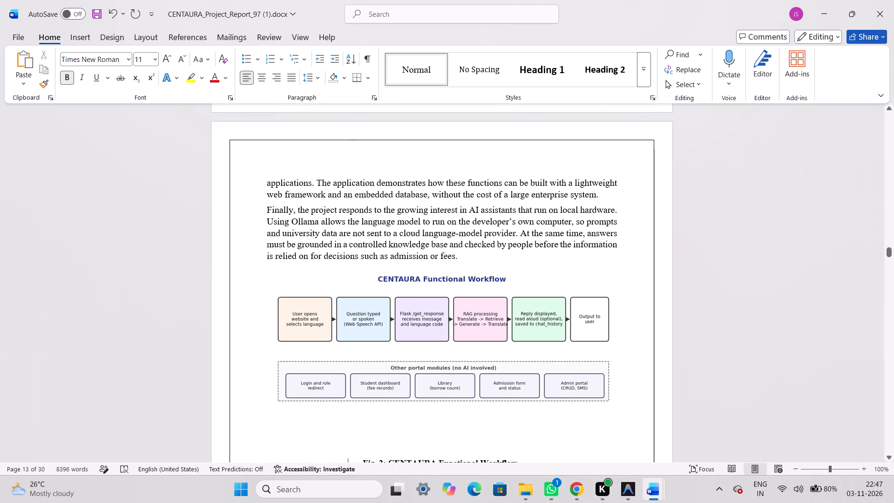
pyautogui.click(344, 273)
pyautogui.click(489, 259)
pyautogui.press('Return')
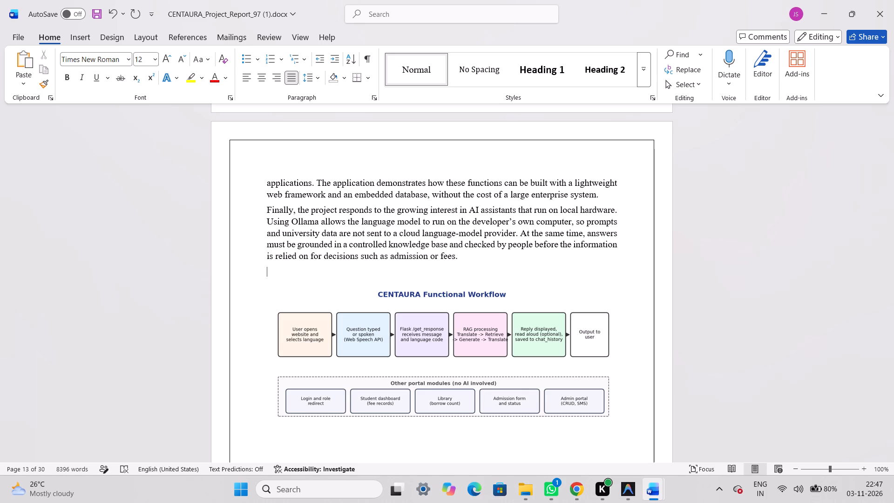
# Remove two of the leading spaces before the caption "Fig. 2: CENTAURA Functional Workflow".
pyautogui.scroll(-4, 467, 353)
pyautogui.click(344, 364)
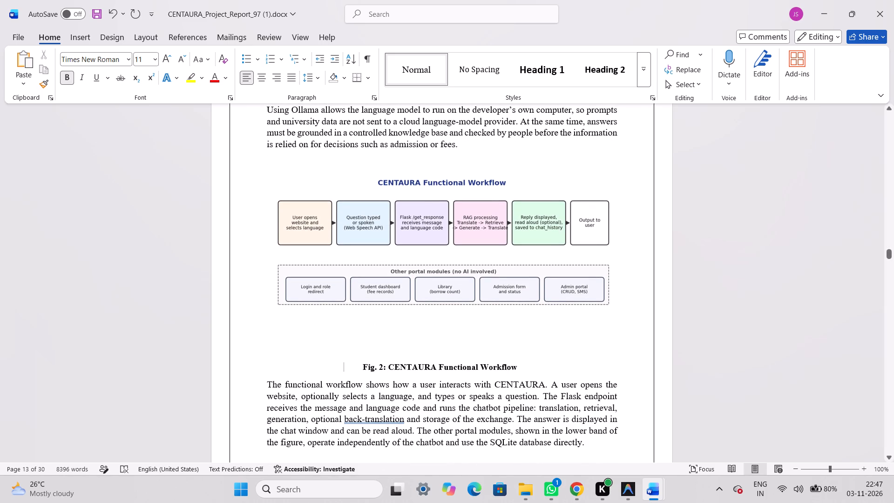
pyautogui.press('BackSpace')
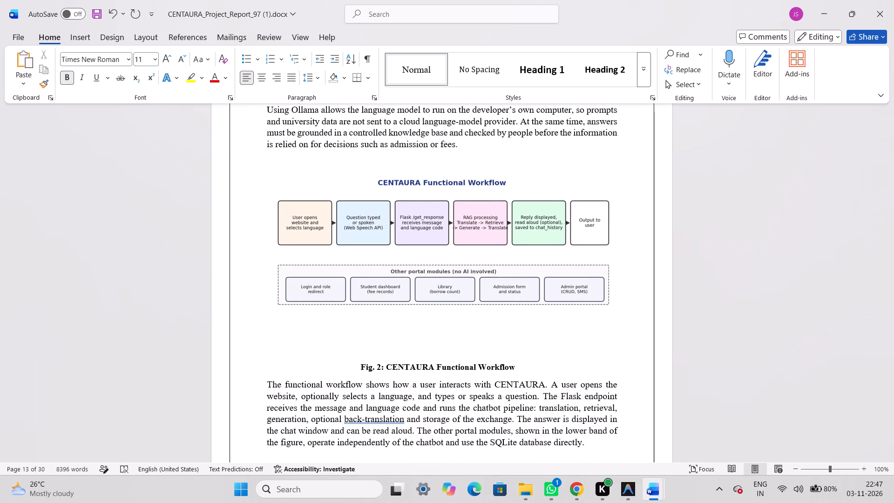
pyautogui.press('BackSpace')
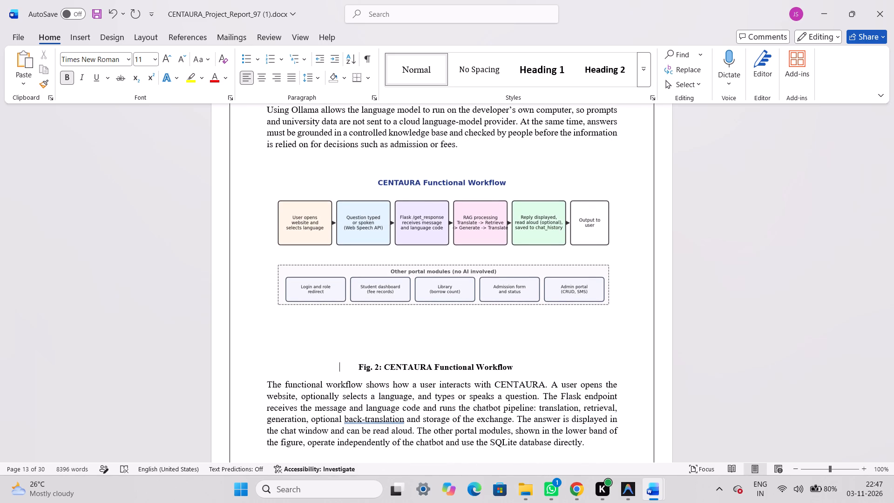
# Stretch the CENTAURA Functional Workflow diagram taller from its lower edge, keeping its width.
pyautogui.click(364, 292)
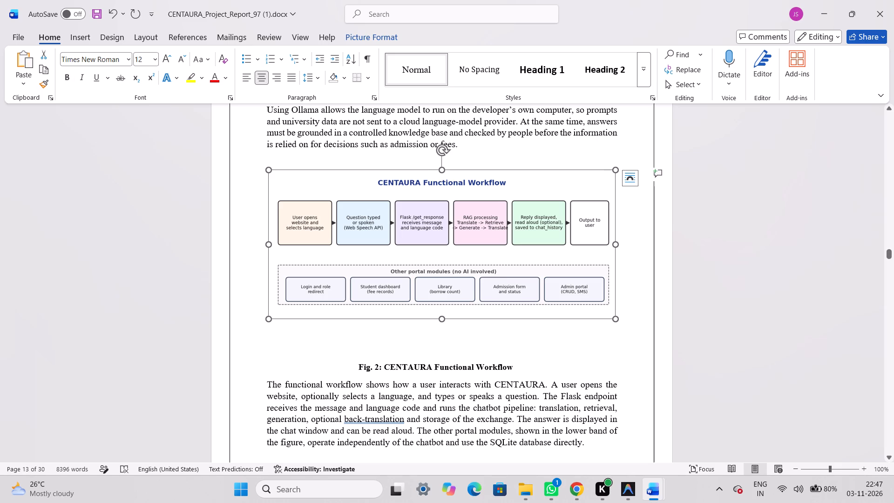
pyautogui.moveTo(441, 322); pyautogui.dragTo(441, 355)
# Stretch the System Architecture of CENTAURA diagram slightly taller from its lower edge, keeping its width.
pyautogui.scroll(5, 579, 321)
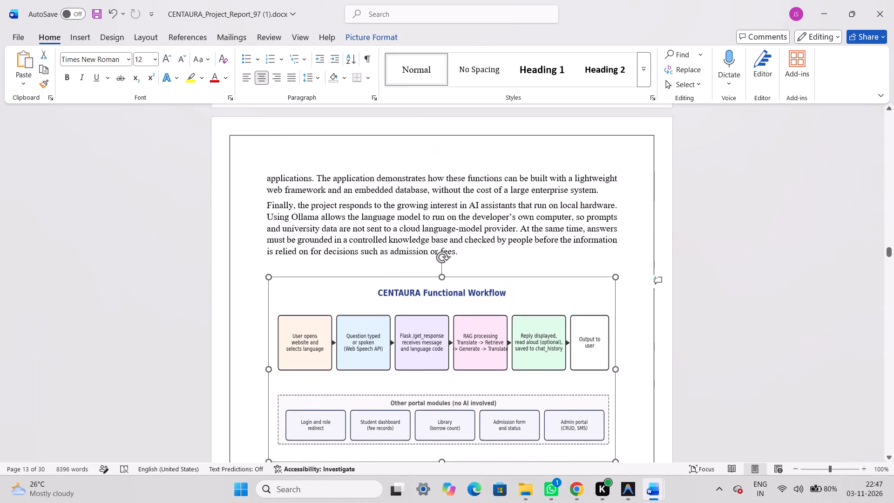
pyautogui.scroll(20, 585, 292)
pyautogui.scroll(5, 585, 292)
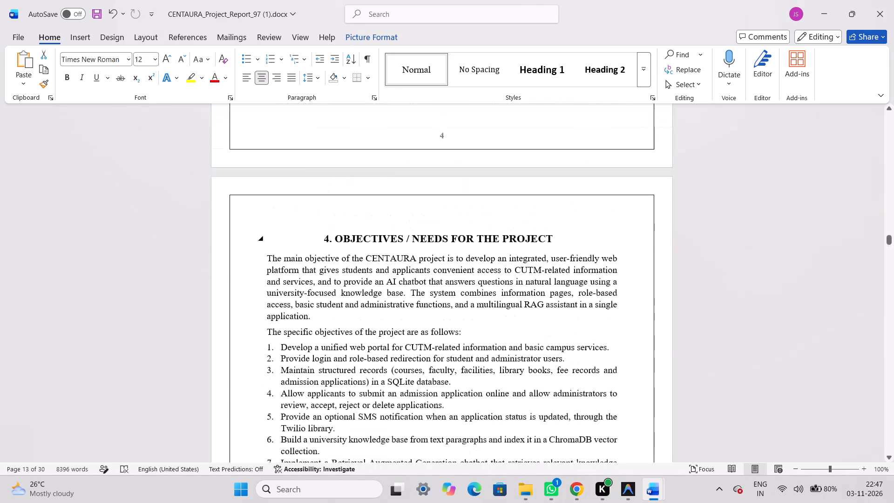
pyautogui.scroll(13, 589, 280)
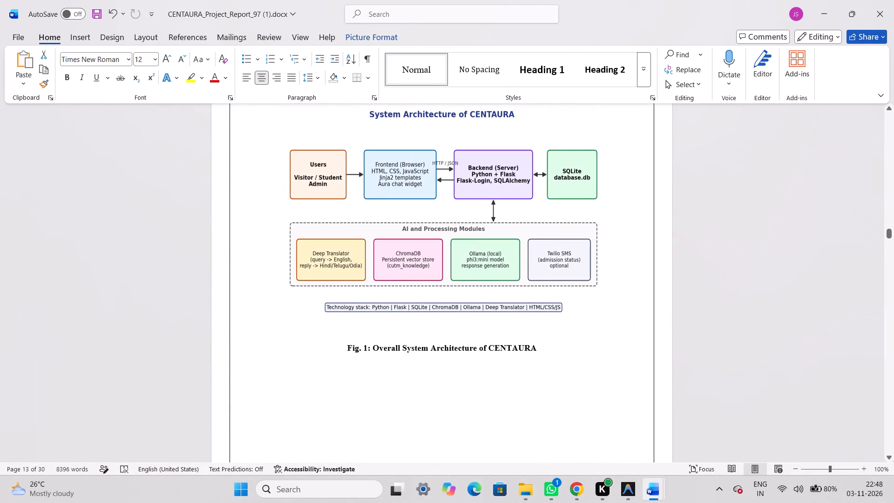
pyautogui.scroll(3, 413, 233)
pyautogui.click(420, 279)
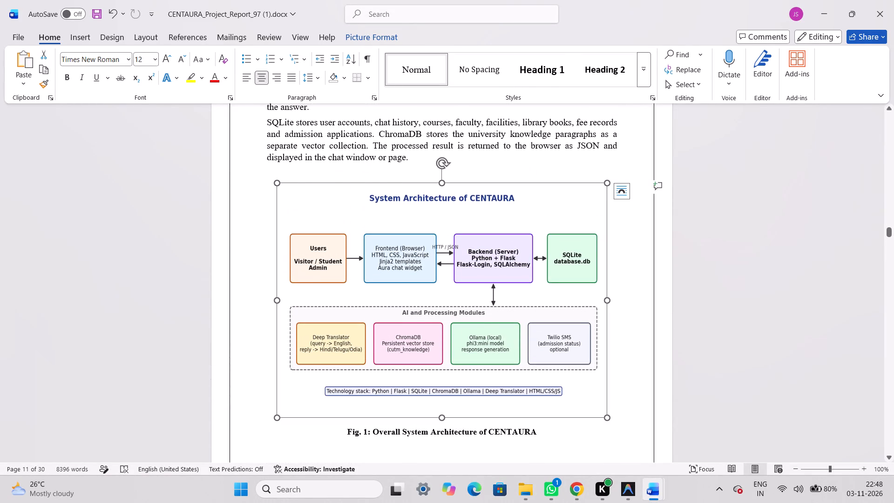
pyautogui.scroll(2, 699, 356)
pyautogui.scroll(-6, 702, 353)
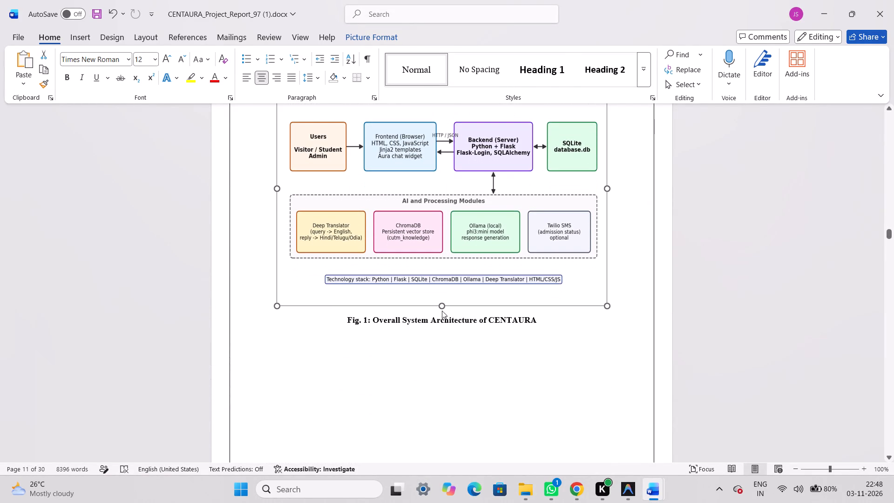
pyautogui.moveTo(443, 306); pyautogui.dragTo(446, 332)
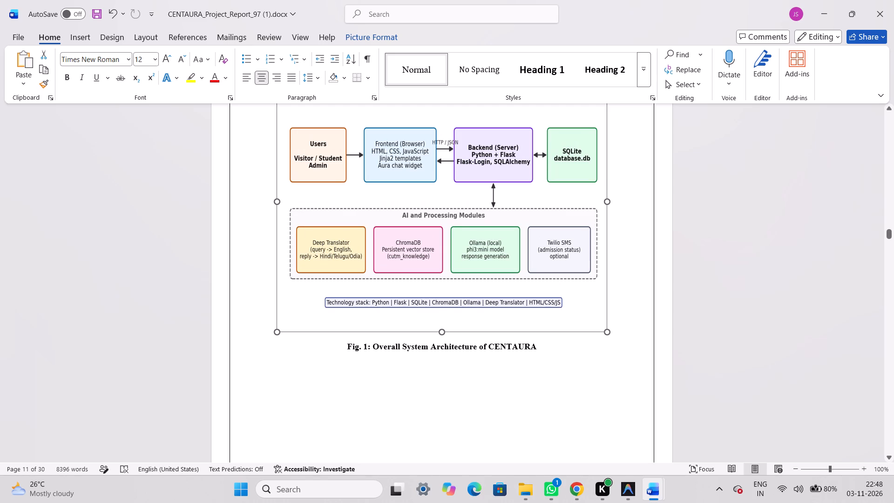
pyautogui.scroll(2, 699, 310)
pyautogui.click(699, 310)
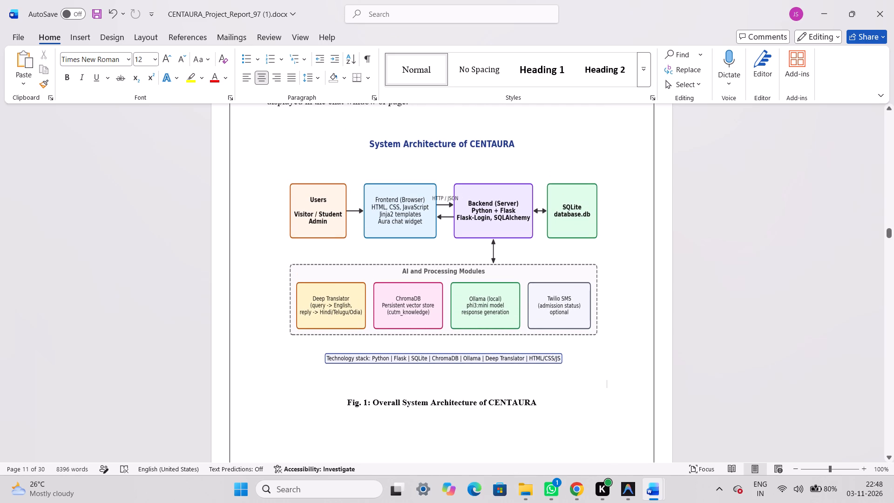
# Widen the System Architecture of CENTAURA diagram slightly from its side edge, keeping its height.
pyautogui.click(506, 281)
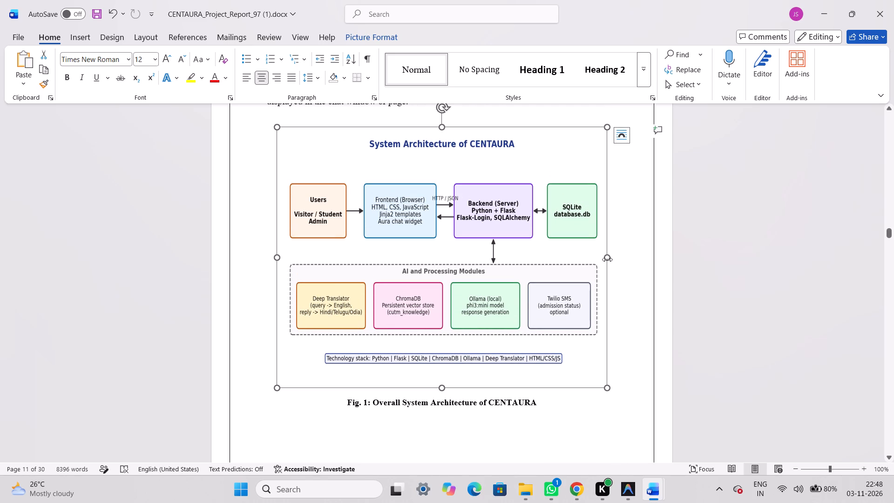
pyautogui.moveTo(607, 259); pyautogui.dragTo(616, 260)
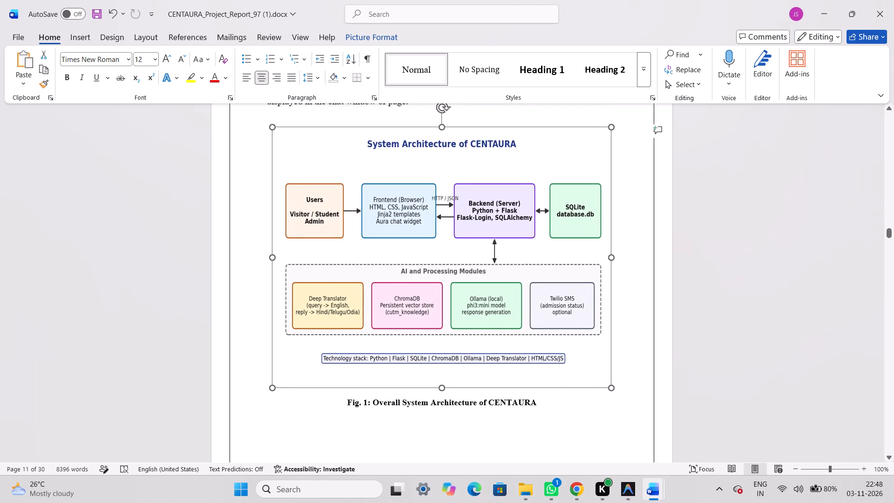
pyautogui.moveTo(616, 260); pyautogui.dragTo(618, 260)
pyautogui.click(690, 266)
# Stretch the CENTAURA Functional Workflow diagram taller from its lower edge, keeping its width.
pyautogui.scroll(1, 528, 281)
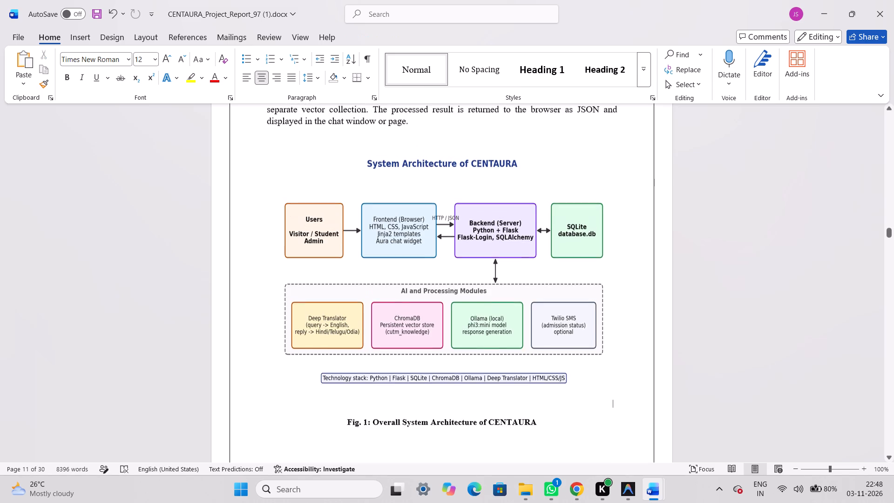
pyautogui.scroll(3, 528, 281)
pyautogui.scroll(-6, 511, 301)
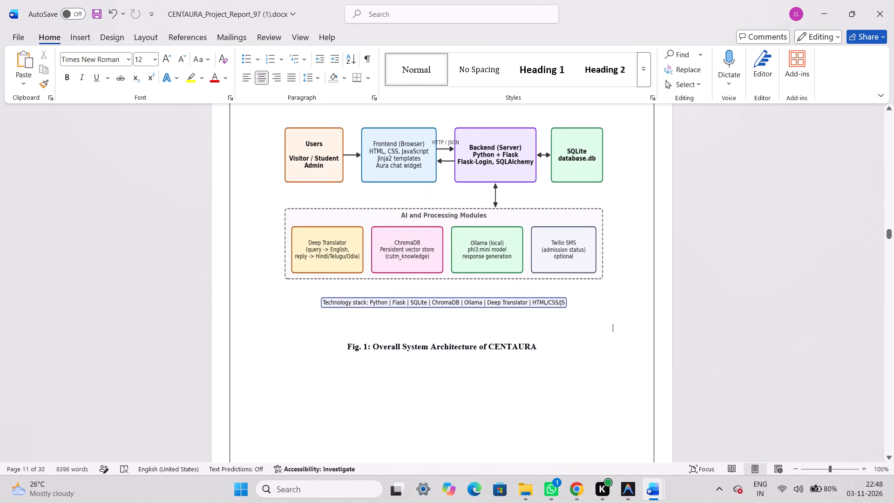
pyautogui.scroll(4, 515, 296)
pyautogui.scroll(-8, 516, 294)
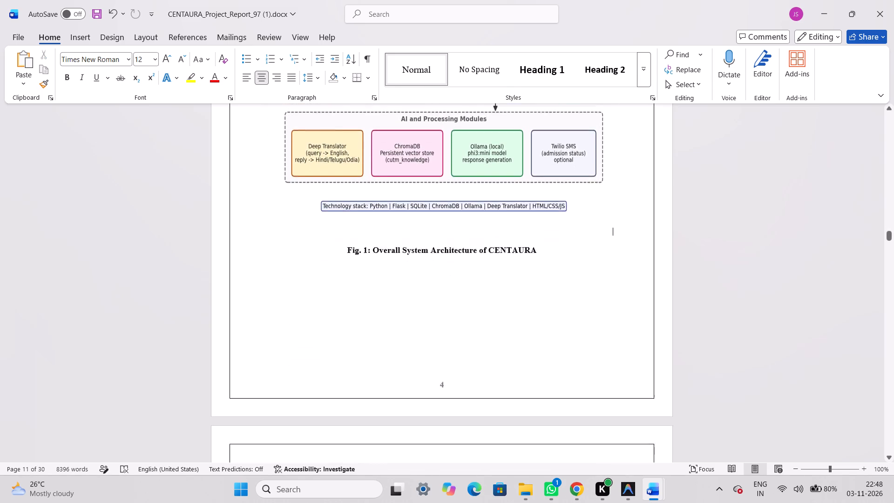
pyautogui.scroll(-20, 517, 293)
pyautogui.scroll(-5, 517, 293)
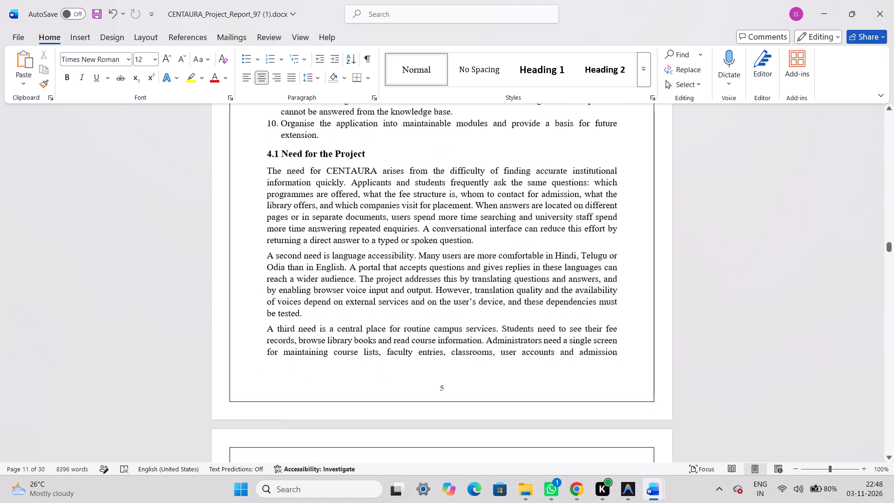
pyautogui.scroll(-12, 519, 292)
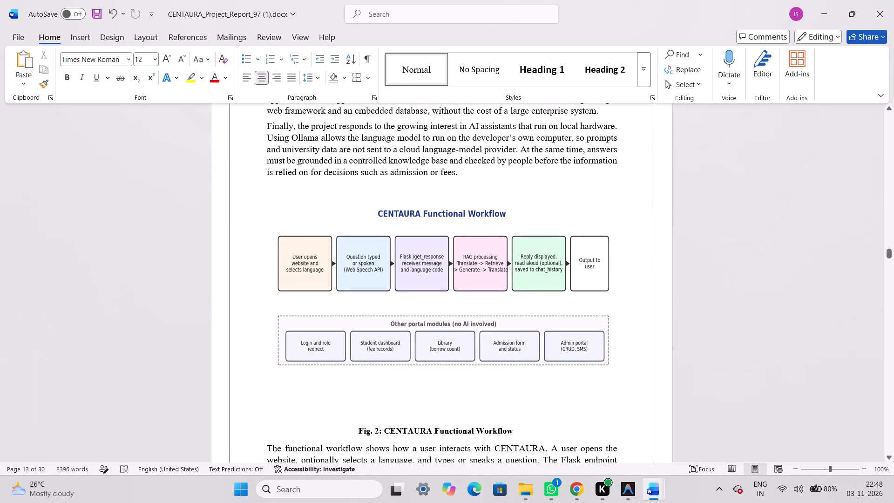
pyautogui.scroll(-2, 478, 315)
pyautogui.click(472, 276)
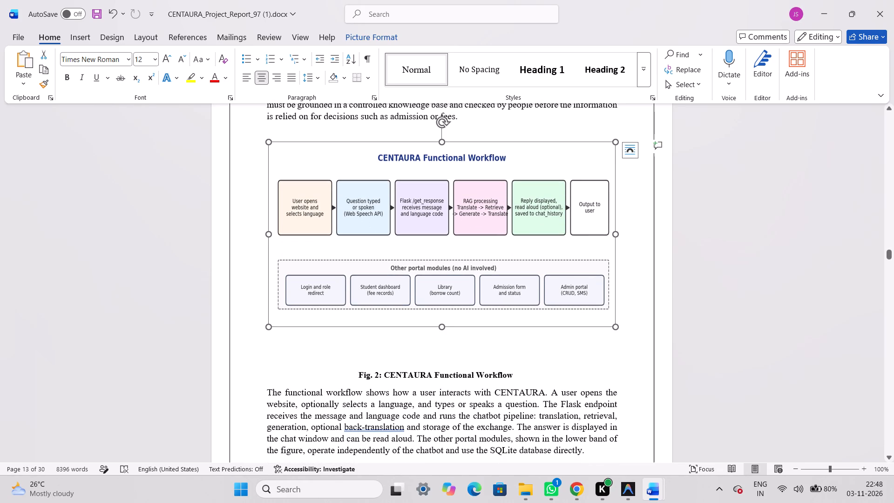
pyautogui.moveTo(442, 326); pyautogui.dragTo(441, 353)
pyautogui.scroll(-3, 584, 333)
pyautogui.scroll(-3, 494, 303)
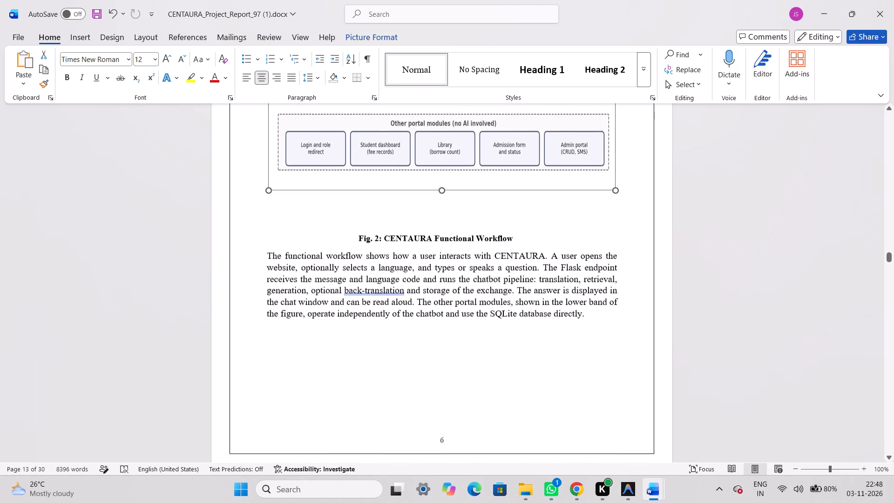
pyautogui.scroll(5, 494, 302)
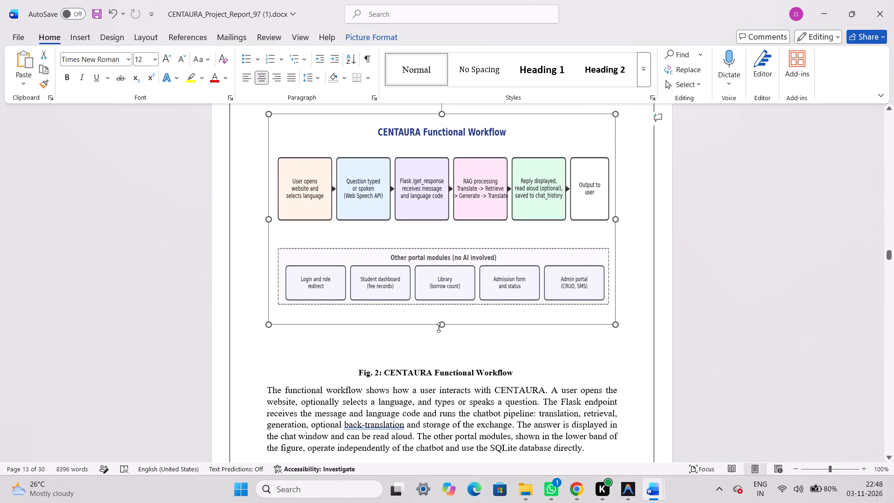
pyautogui.moveTo(441, 325); pyautogui.dragTo(439, 349)
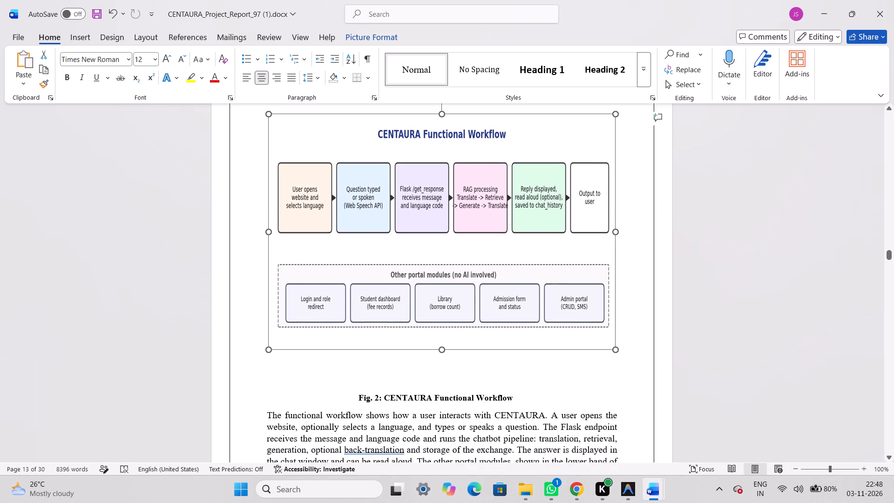
pyautogui.moveTo(439, 349); pyautogui.dragTo(443, 337)
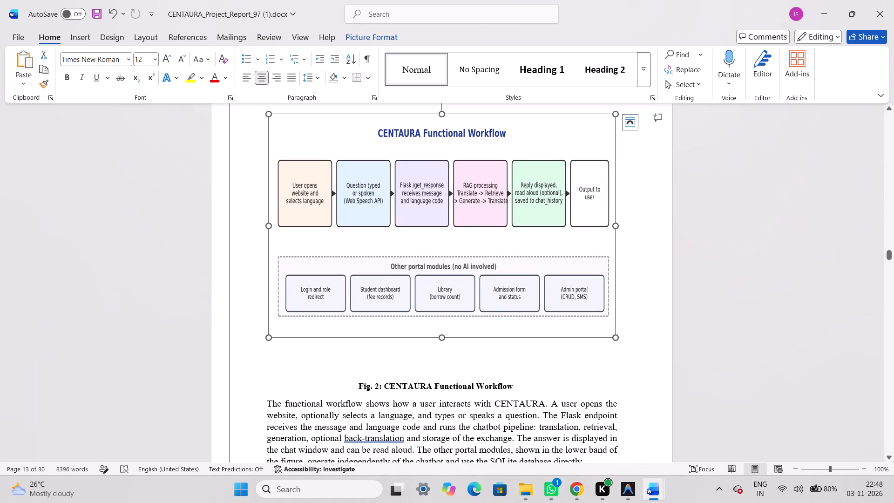
# Widen the CENTAURA Functional Workflow diagram slightly from its side edge, keeping its height.
pyautogui.moveTo(615, 225); pyautogui.dragTo(621, 225)
pyautogui.click(716, 231)
# Delete the leading spaces before the caption "Fig. 2: CENTAURA Functional Workflow" and the empty lines between it and the diagram.
pyautogui.scroll(-2, 569, 306)
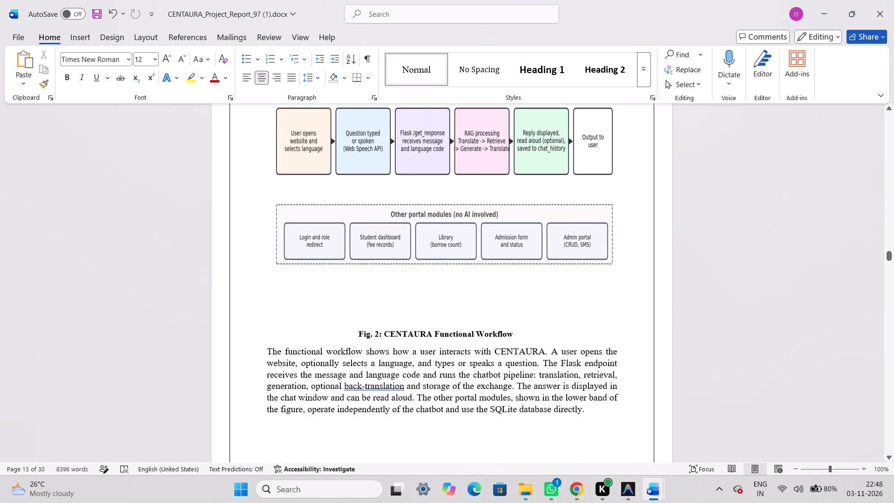
pyautogui.scroll(-5, 563, 296)
pyautogui.click(347, 190)
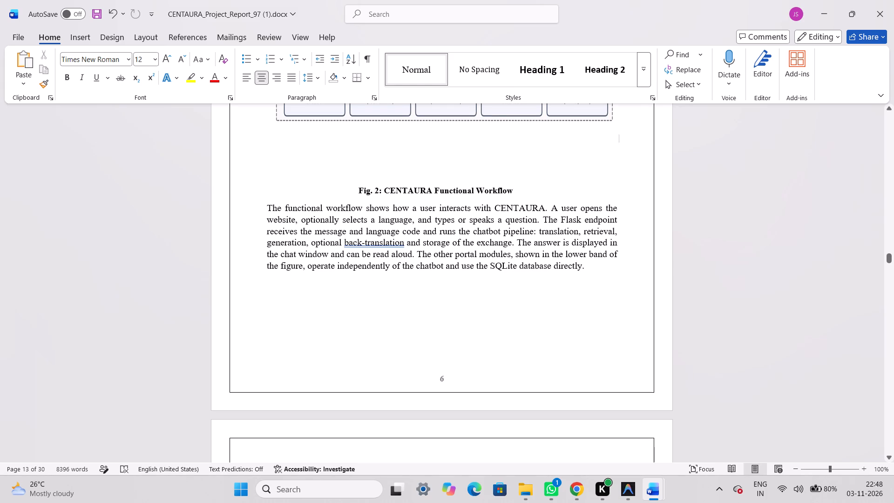
pyautogui.press('BackSpace')
pyautogui.press('BackSpace')
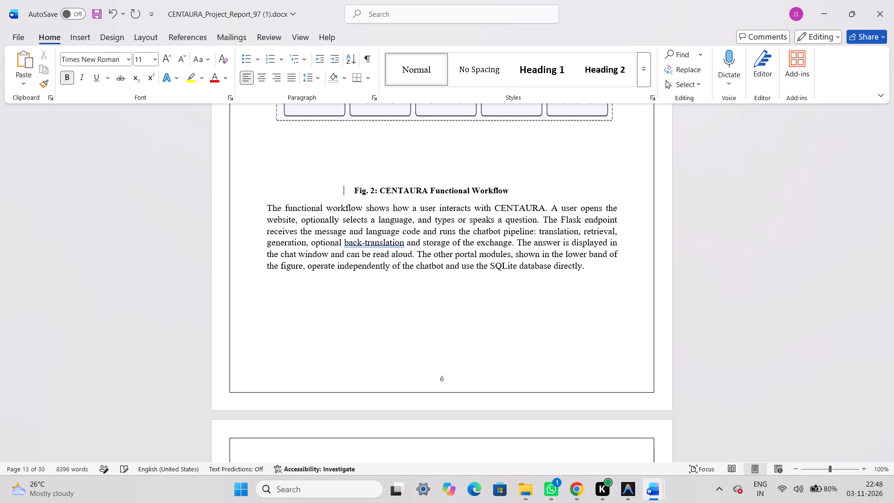
pyautogui.press('BackSpace')
pyautogui.press('BackSpace')
pyautogui.press('BackSpace')
pyautogui.press('BackSpace')
pyautogui.press('BackSpace')
pyautogui.press('BackSpace')
pyautogui.press('BackSpace')
pyautogui.press('BackSpace')
pyautogui.press('BackSpace')
pyautogui.press('BackSpace')
pyautogui.press('BackSpace')
pyautogui.press('BackSpace')
pyautogui.press('BackSpace')
pyautogui.press('BackSpace')
pyautogui.press('BackSpace')
pyautogui.press('BackSpace')
pyautogui.press('BackSpace')
pyautogui.press('BackSpace')
pyautogui.press('BackSpace')
pyautogui.press('BackSpace')
pyautogui.press('BackSpace')
pyautogui.press('BackSpace')
pyautogui.press('BackSpace')
pyautogui.press('BackSpace')
pyautogui.press('BackSpace')
pyautogui.press('BackSpace')
pyautogui.press('BackSpace')
pyautogui.press('BackSpace')
pyautogui.press('BackSpace')
pyautogui.press('BackSpace')
pyautogui.press('BackSpace')
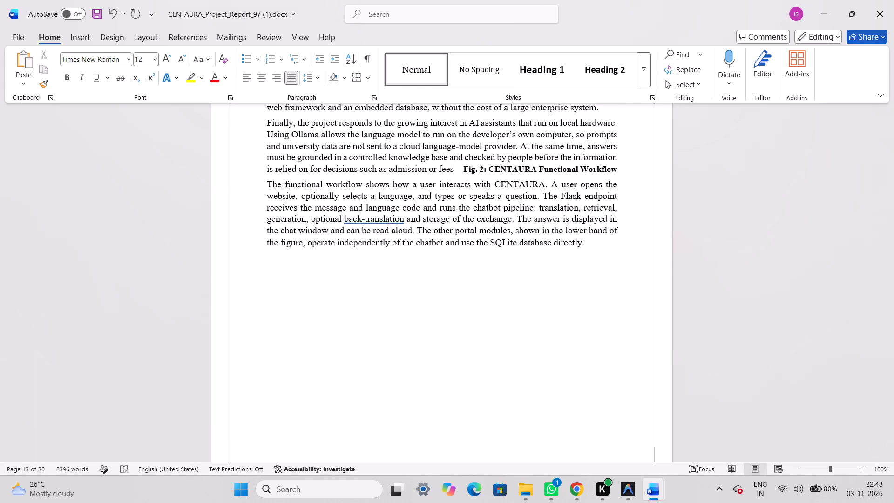
# Undo the excess deletions that removed the CENTAURA Functional Workflow diagram and the end of the paragraph above it.
pyautogui.hotkey('ctrl', 'z')
pyautogui.hotkey('ctrl', 'z')
pyautogui.hotkey('ctrl', 'z')
pyautogui.hotkey('ctrl', 'z')
pyautogui.hotkey('ctrl', 'z')
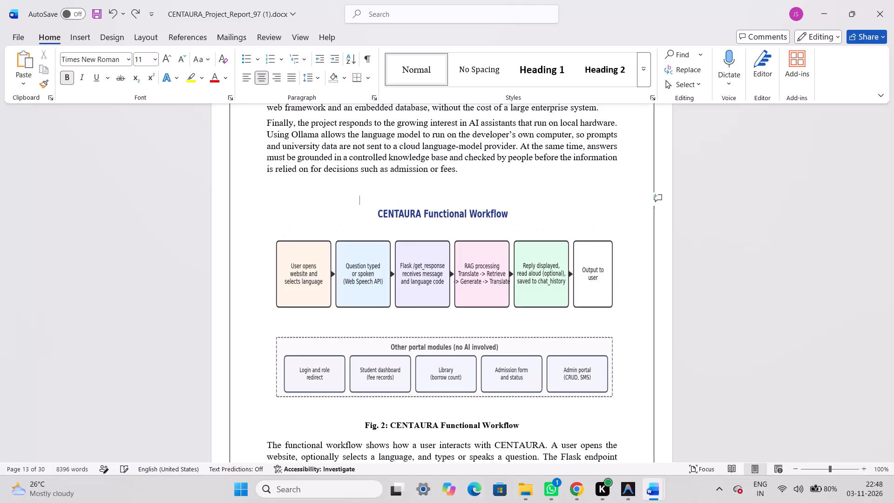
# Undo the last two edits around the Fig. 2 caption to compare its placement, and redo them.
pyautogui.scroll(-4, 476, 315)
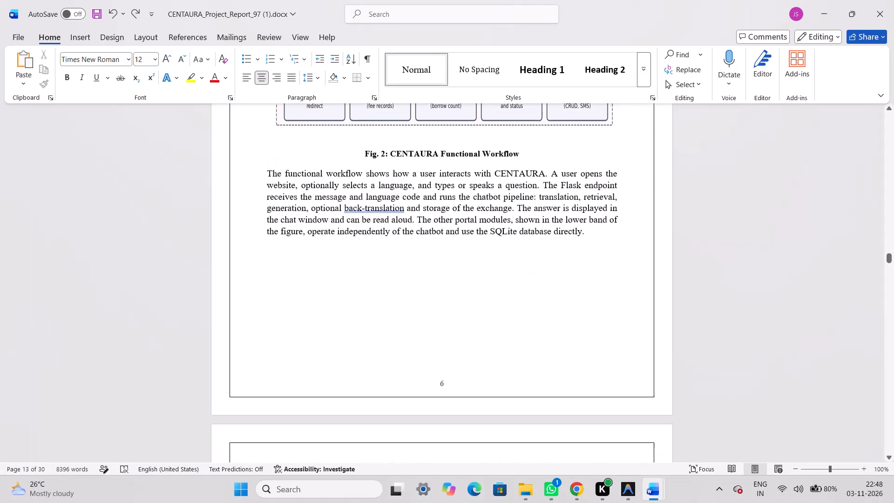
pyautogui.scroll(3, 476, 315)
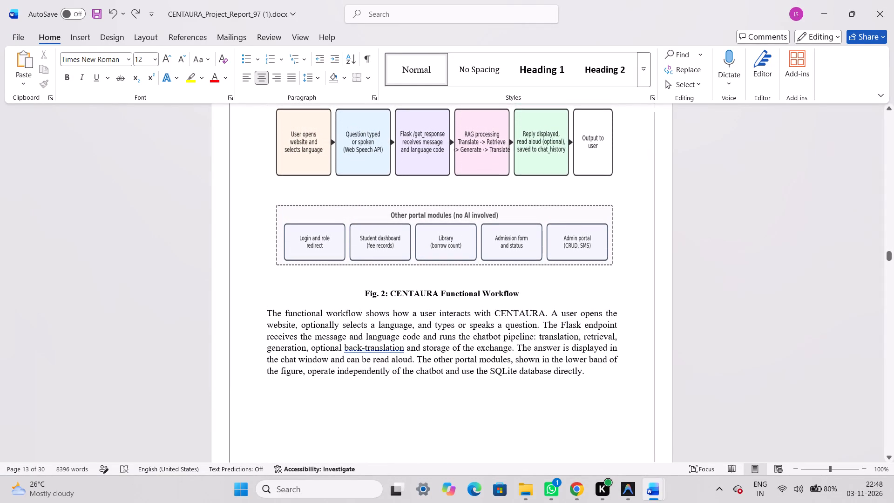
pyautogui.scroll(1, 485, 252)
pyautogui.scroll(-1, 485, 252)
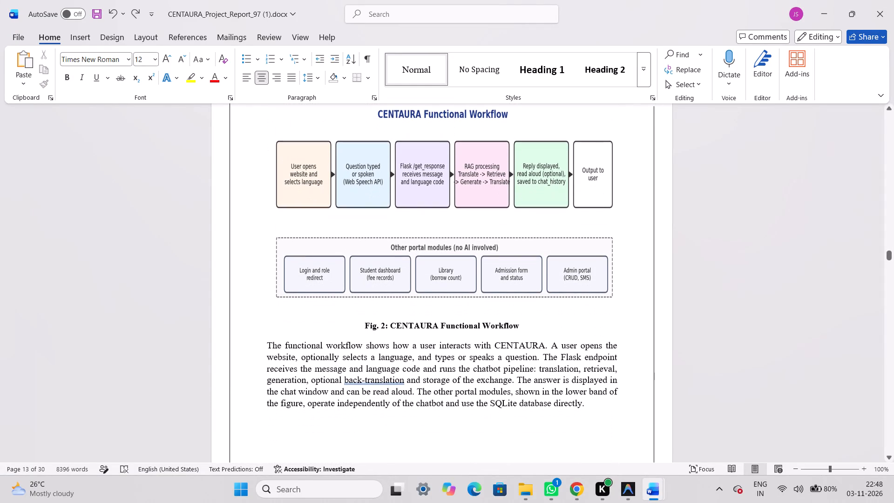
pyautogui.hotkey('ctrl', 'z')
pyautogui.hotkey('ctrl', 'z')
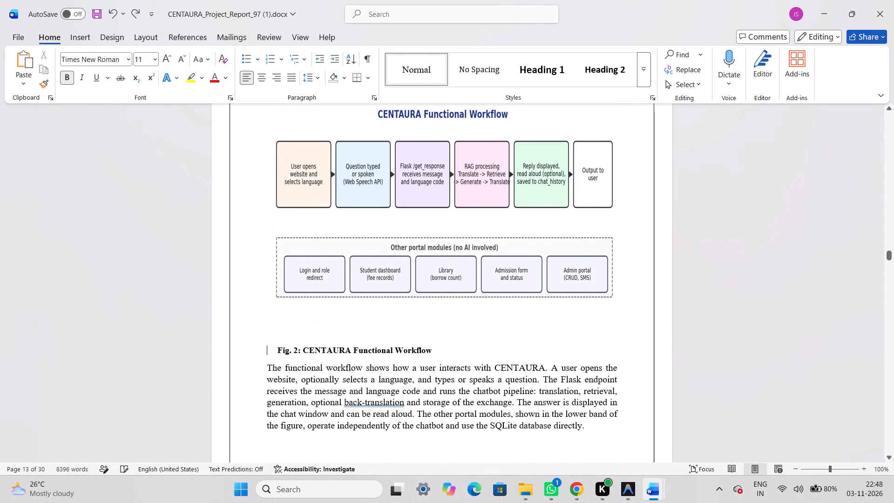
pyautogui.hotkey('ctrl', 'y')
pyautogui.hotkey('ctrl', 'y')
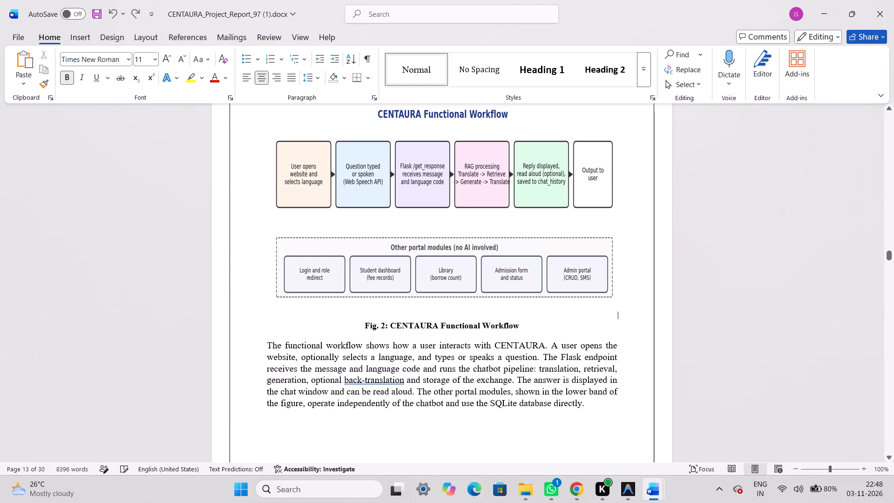
# Insert two line breaks before the caption "Fig. 2: CENTAURA Functional Workflow" to space it from the diagram.
pyautogui.scroll(2, 485, 252)
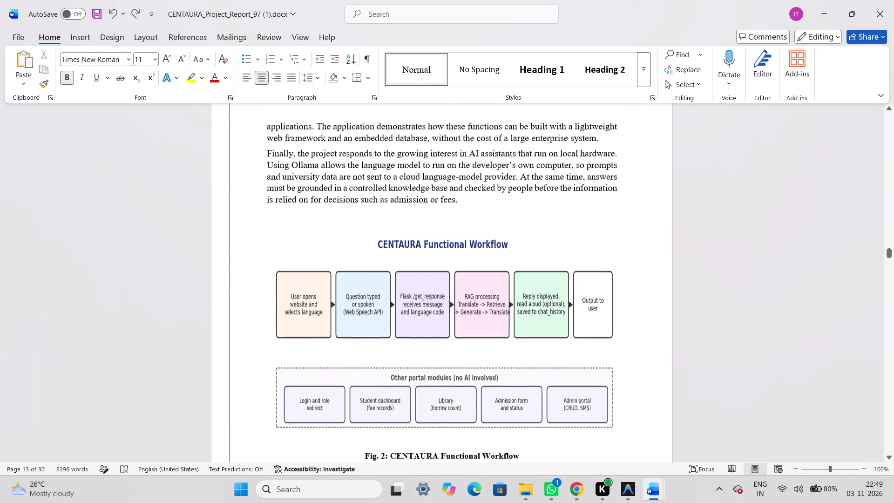
pyautogui.scroll(-2, 485, 252)
pyautogui.click(357, 268)
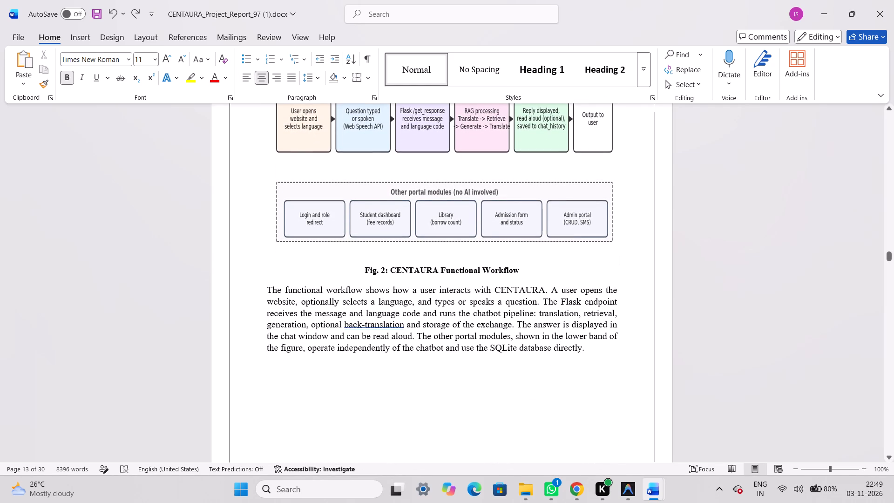
pyautogui.press('Return')
pyautogui.press('Return')
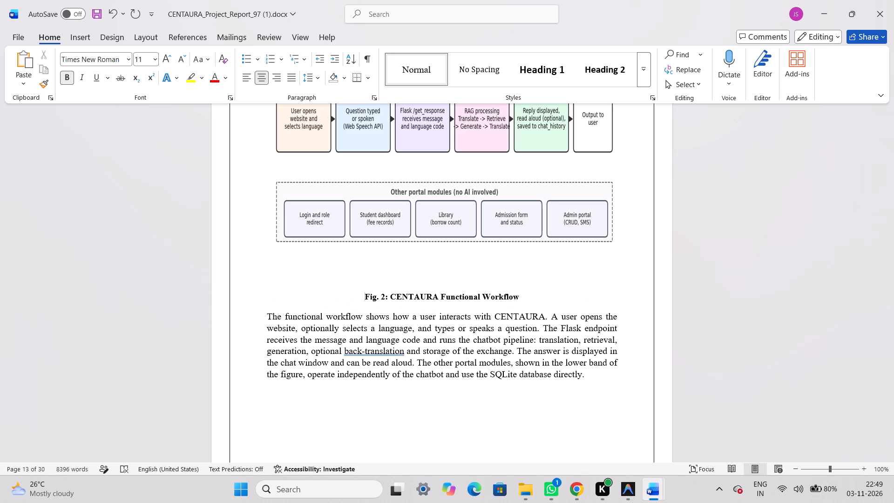
pyautogui.scroll(-4, 504, 374)
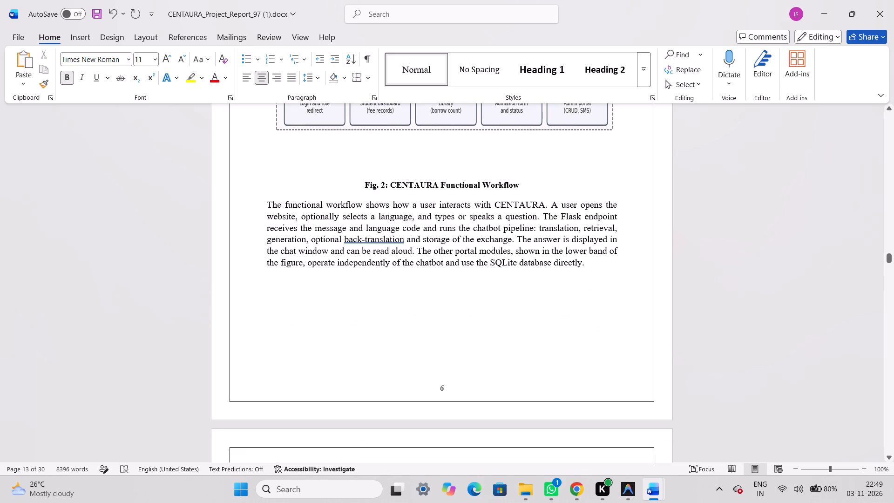
pyautogui.click(510, 362)
pyautogui.click(750, 281)
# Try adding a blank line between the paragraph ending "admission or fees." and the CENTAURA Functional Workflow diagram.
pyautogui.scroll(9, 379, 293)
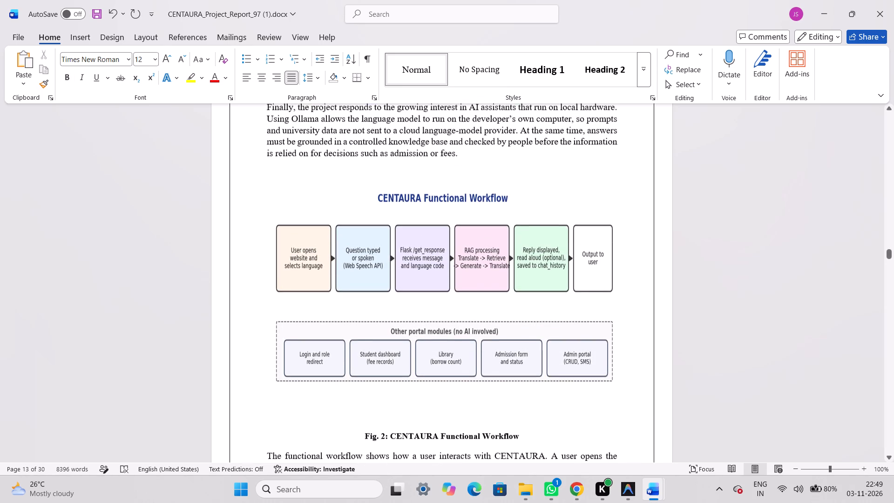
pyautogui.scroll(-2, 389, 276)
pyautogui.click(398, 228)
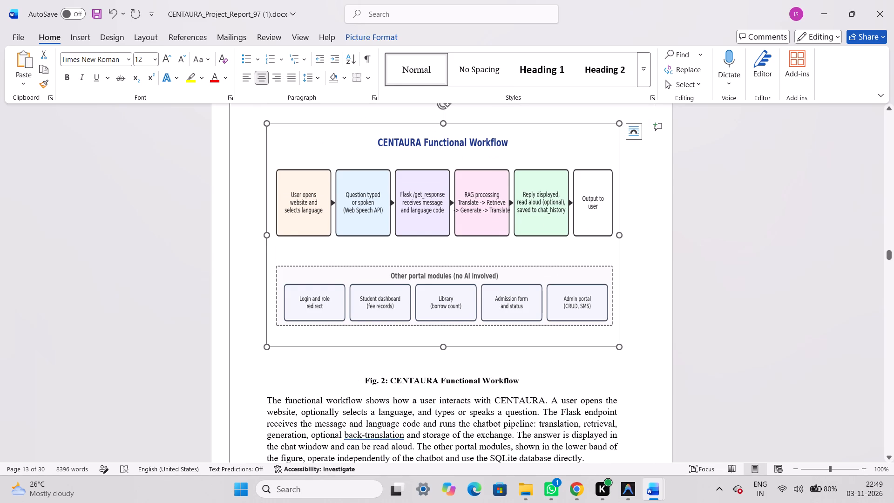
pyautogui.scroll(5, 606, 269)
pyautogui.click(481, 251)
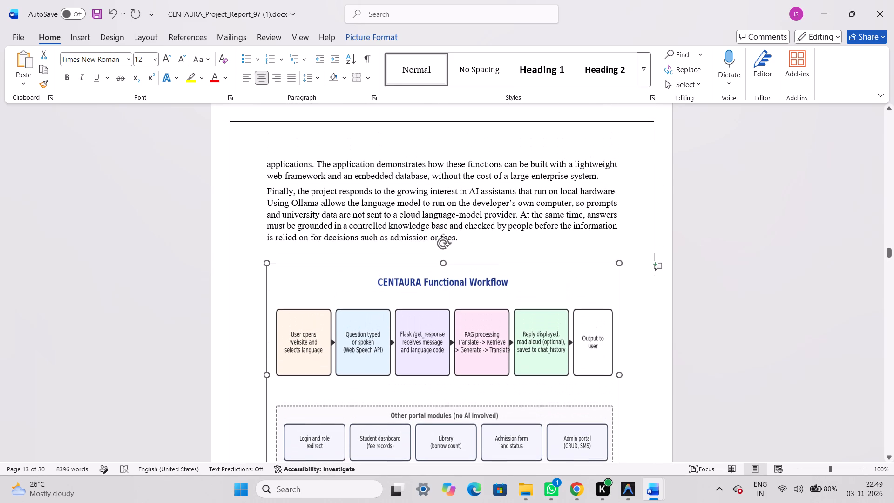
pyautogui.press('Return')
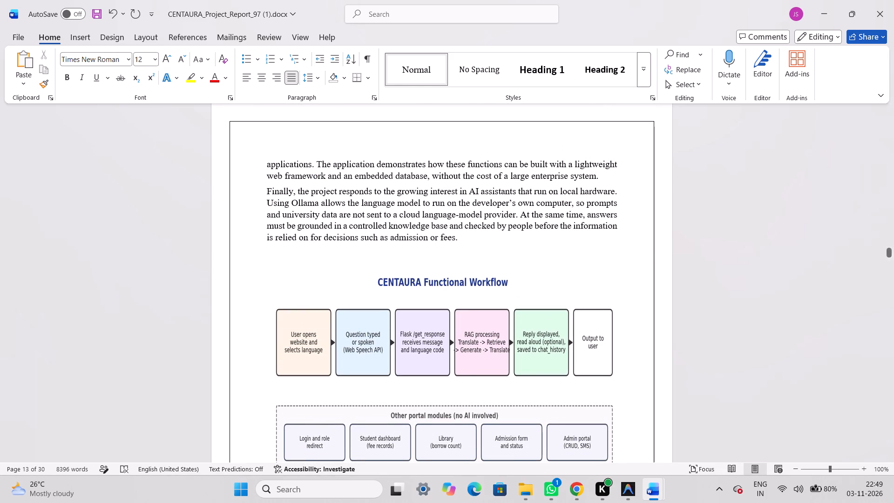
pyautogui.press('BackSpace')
# Examine the caption spacing and page layout around Fig. 2, and go back up to Fig. 1.
pyautogui.click(846, 321)
pyautogui.scroll(-11, 761, 336)
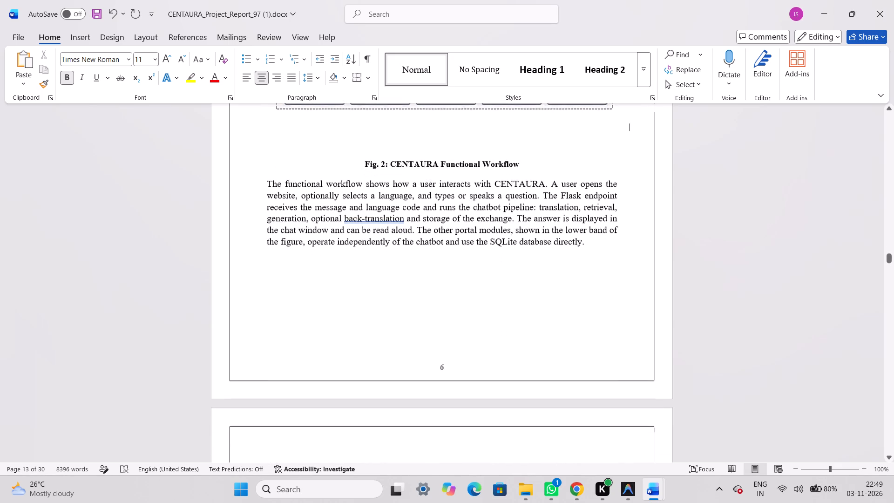
pyautogui.scroll(-2, 737, 345)
pyautogui.scroll(5, 721, 338)
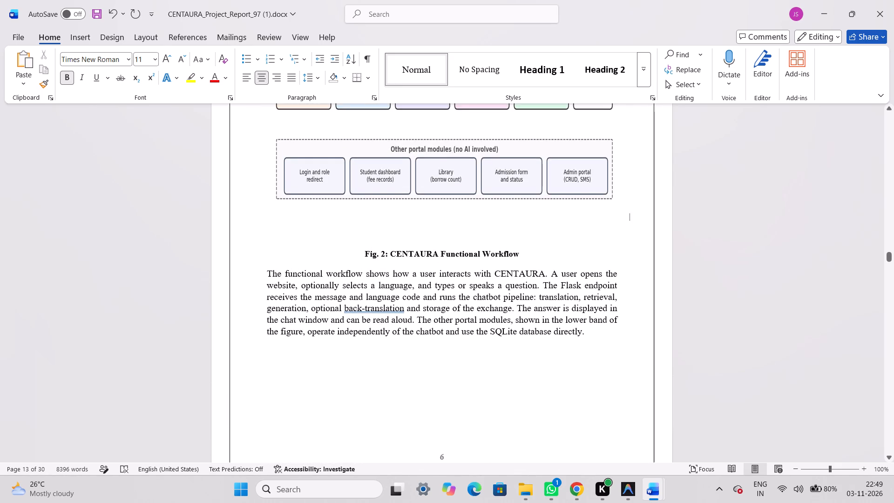
pyautogui.click(355, 250)
pyautogui.scroll(20, 355, 250)
pyautogui.scroll(3, 355, 250)
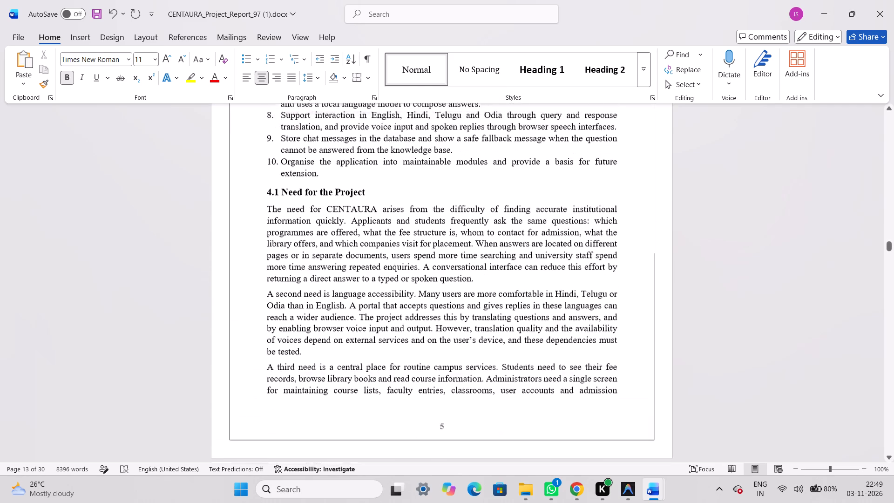
pyautogui.scroll(20, 359, 246)
pyautogui.scroll(1, 359, 246)
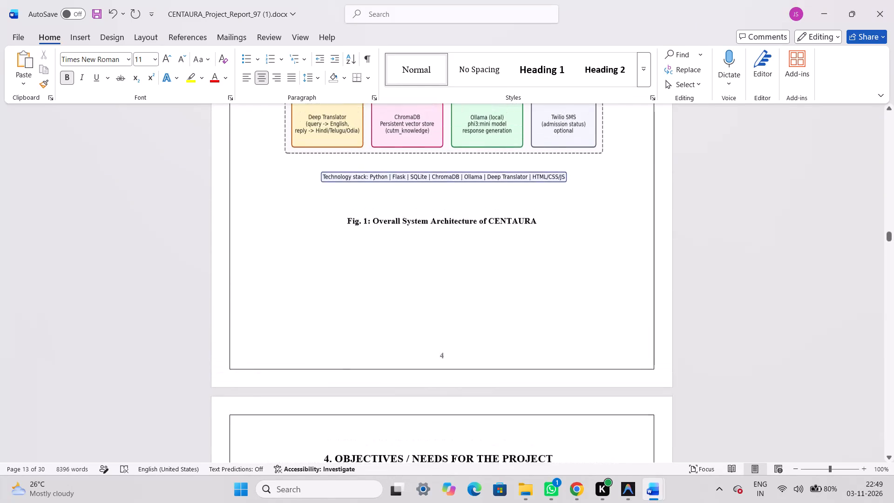
# Stretch the CENTAURA Functional Workflow diagram slightly taller from its bottom edge.
pyautogui.scroll(-3, 359, 246)
pyautogui.scroll(1, 376, 241)
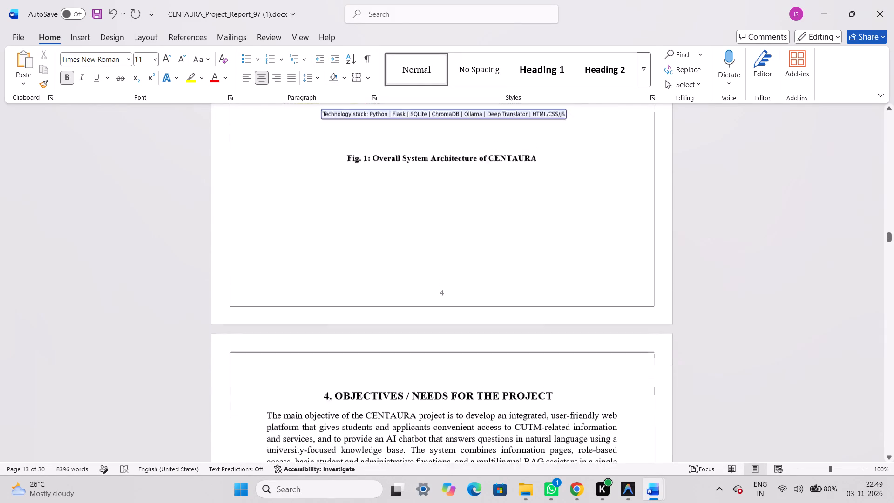
pyautogui.scroll(4, 377, 240)
pyautogui.click(386, 216)
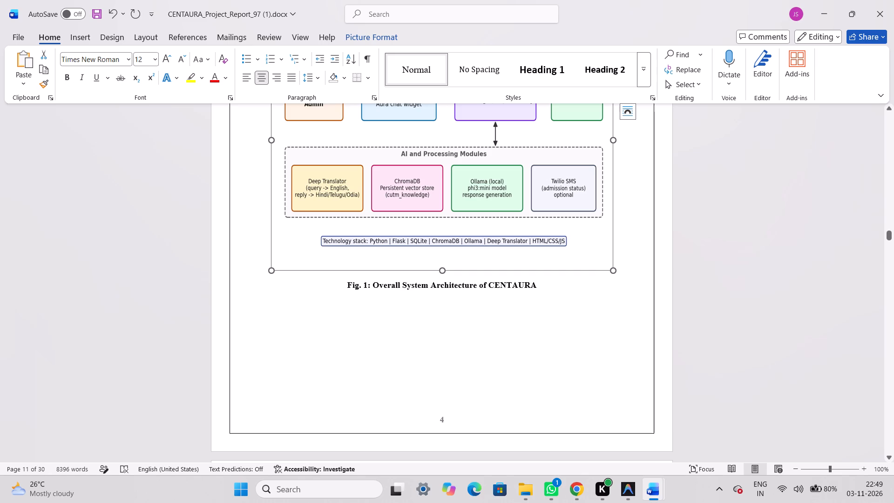
pyautogui.scroll(-20, 722, 388)
pyautogui.scroll(-6, 722, 388)
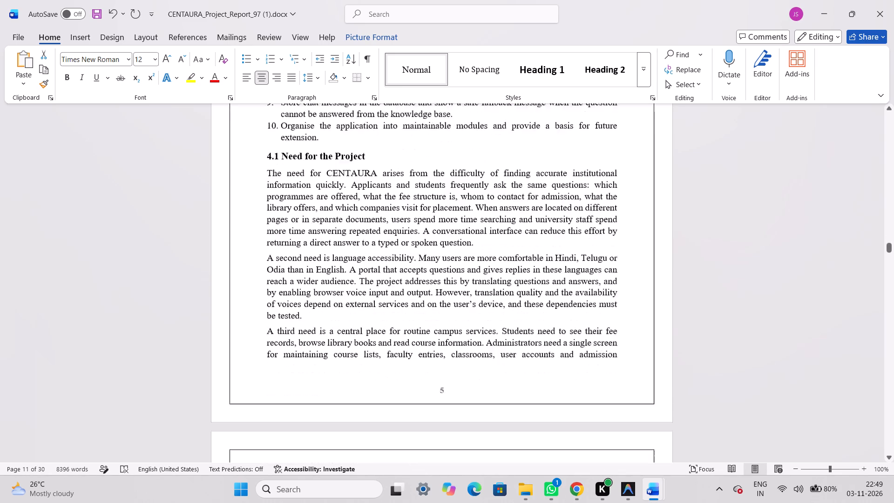
pyautogui.scroll(-18, 730, 379)
pyautogui.click(503, 245)
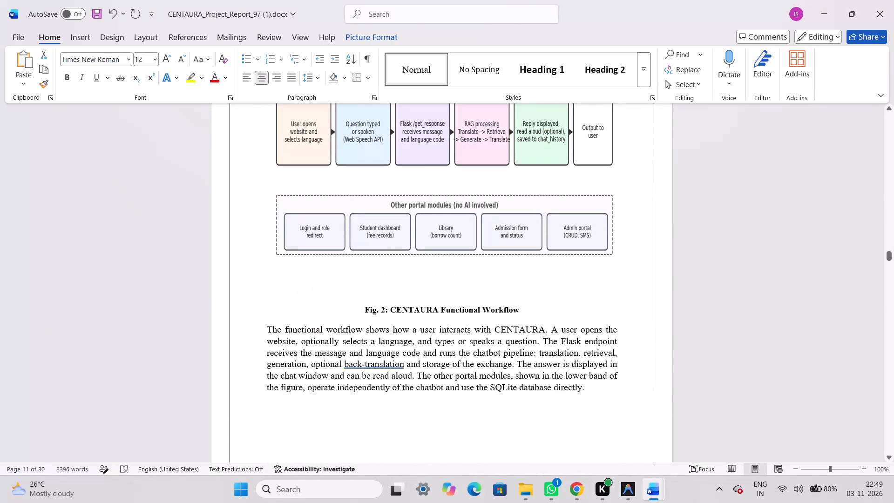
pyautogui.moveTo(443, 276); pyautogui.dragTo(442, 284)
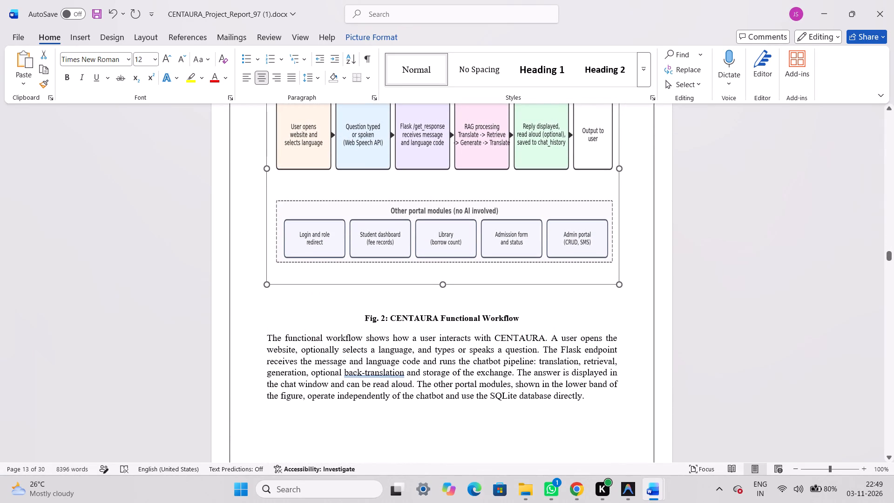
pyautogui.moveTo(442, 284); pyautogui.dragTo(444, 280)
# Remove one blank line directly above the caption "Fig. 2: CENTAURA Functional Workflow".
pyautogui.scroll(5, 509, 284)
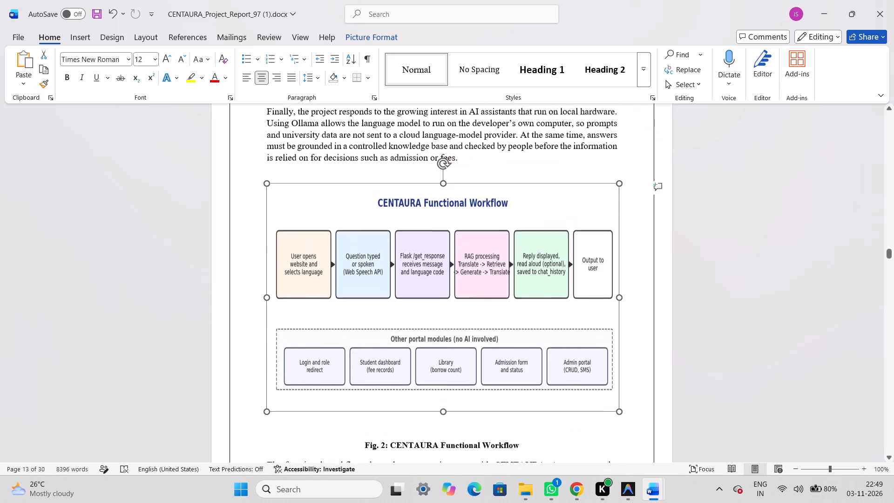
pyautogui.scroll(-3, 513, 285)
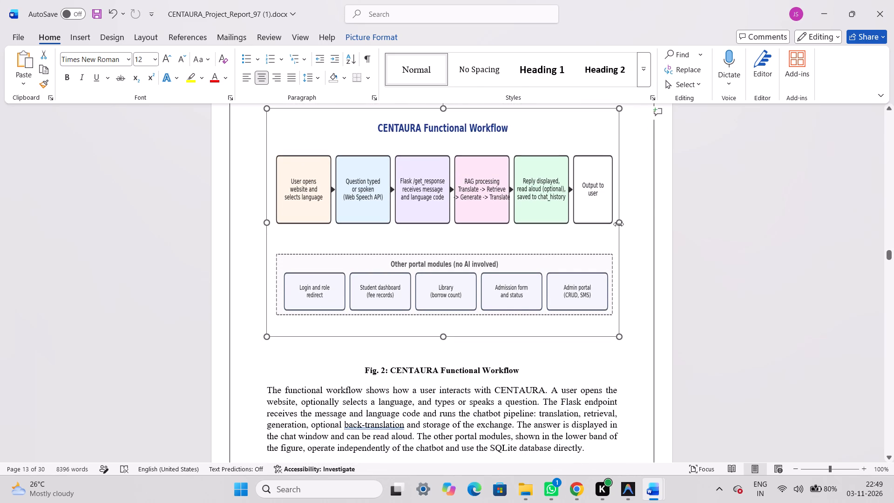
pyautogui.click(618, 224)
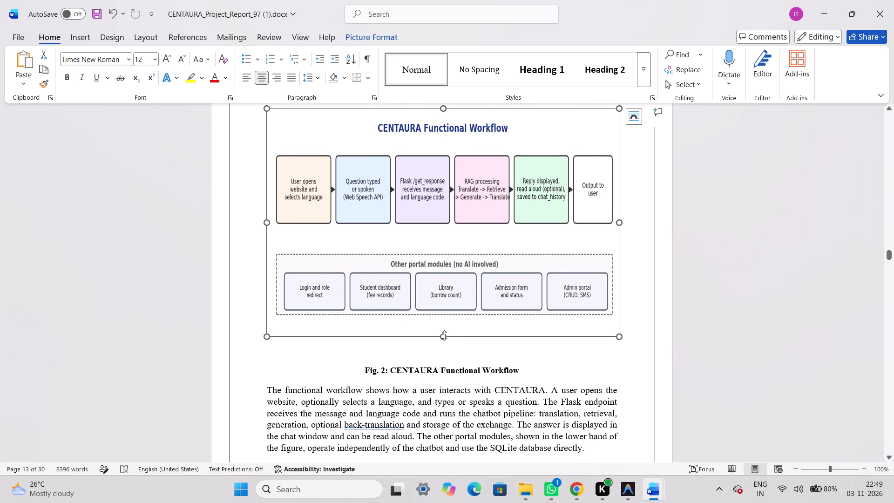
pyautogui.click(513, 358)
pyautogui.scroll(3, 528, 352)
pyautogui.scroll(-3, 533, 350)
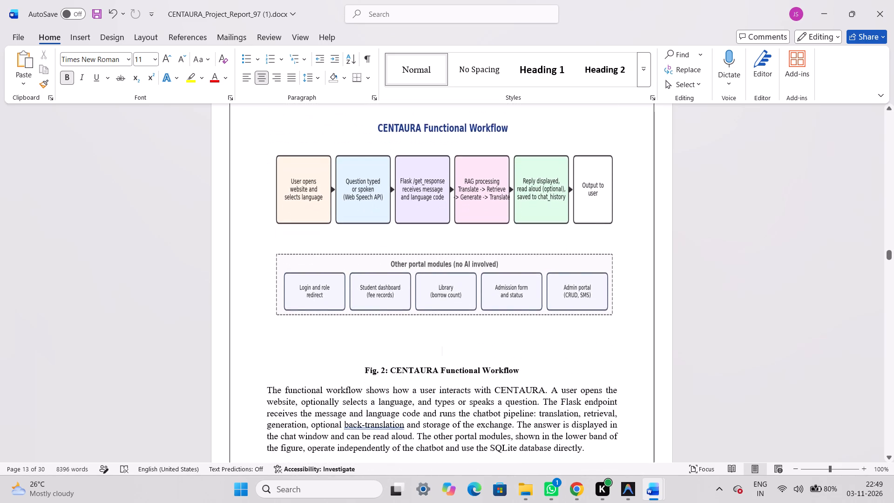
pyautogui.scroll(-2, 533, 350)
pyautogui.click(360, 315)
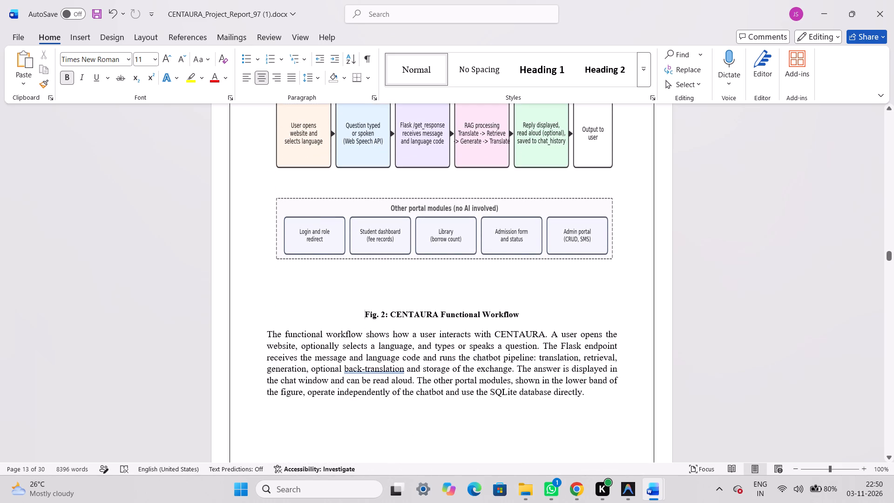
pyautogui.press('BackSpace')
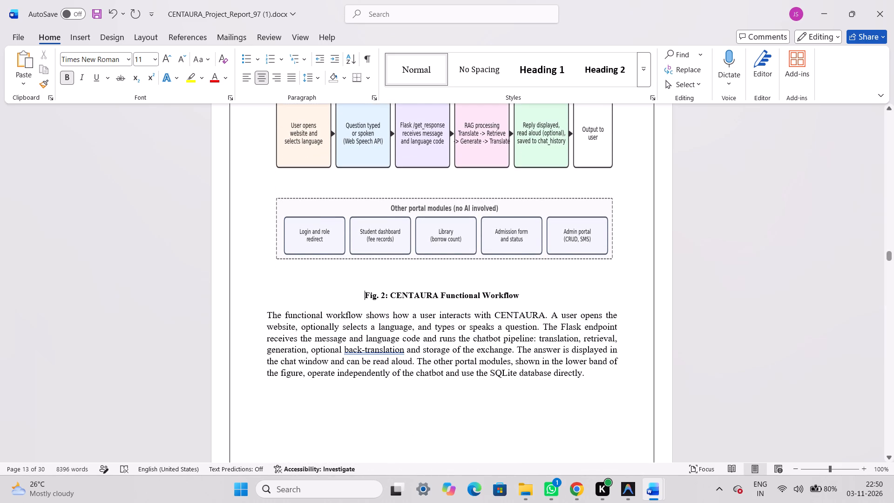
pyautogui.scroll(-5, 762, 326)
pyautogui.click(755, 325)
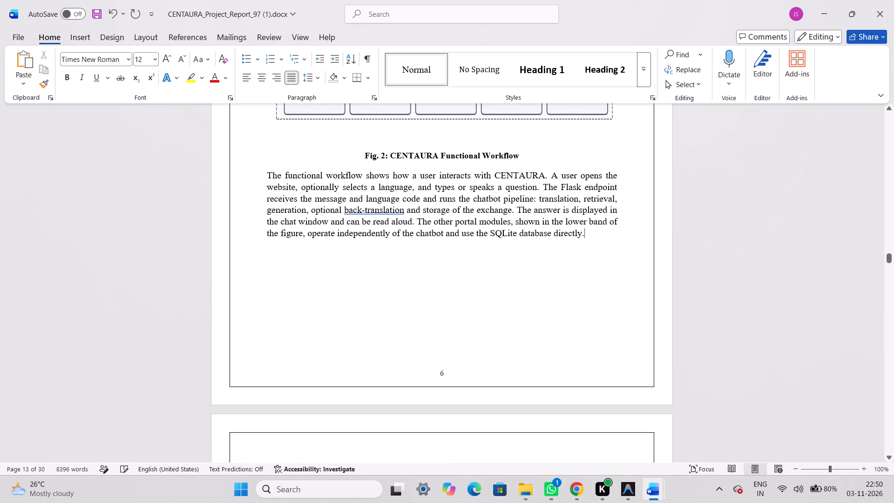
pyautogui.scroll(-19, 718, 345)
pyautogui.scroll(2, 719, 355)
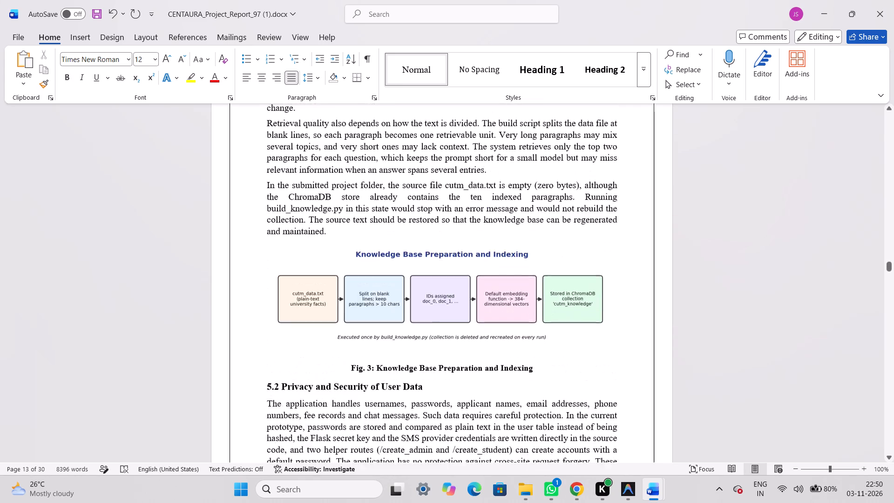
pyautogui.scroll(7, 720, 352)
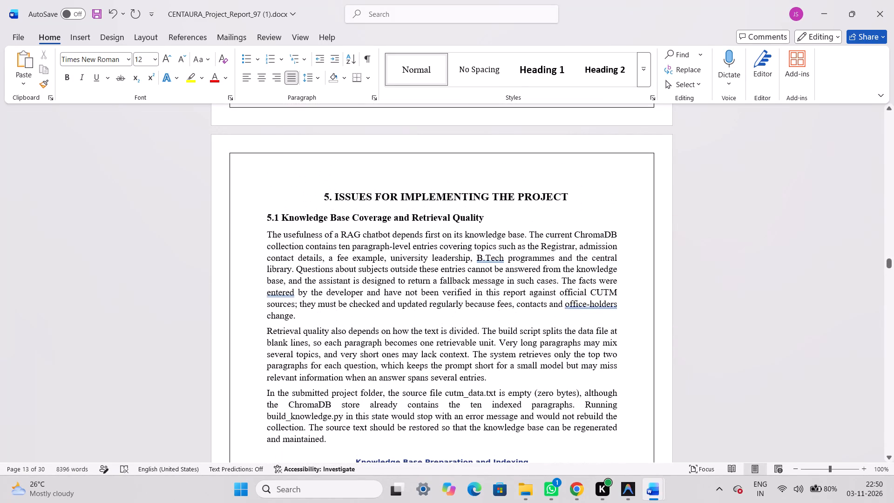
pyautogui.scroll(-9, 542, 327)
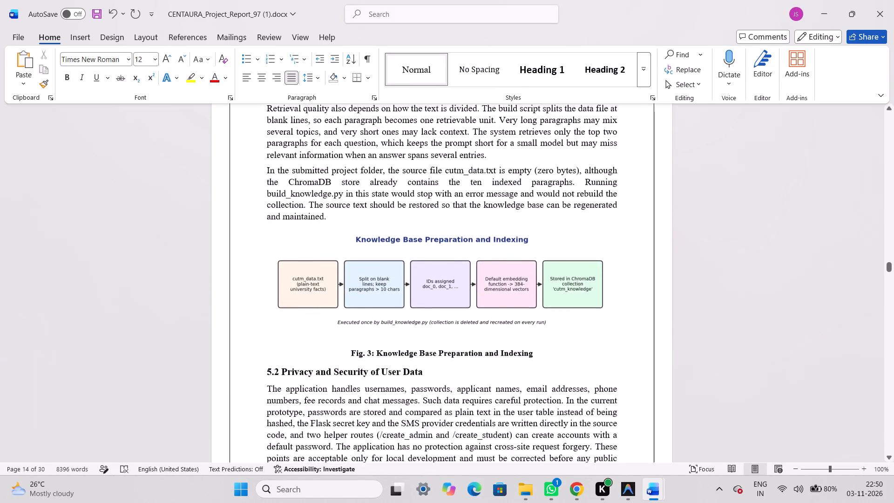
pyautogui.scroll(-10, 548, 315)
pyautogui.scroll(-2, 504, 367)
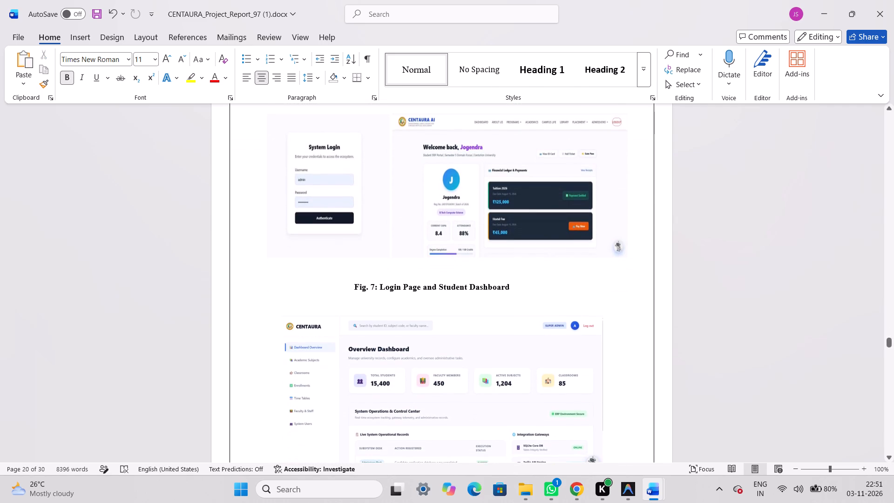
# Examine the spacing of the Fig. 7 and Fig. 8 pictures and captions, comparing them with Fig. 6 on the page before.
pyautogui.click(540, 277)
pyautogui.click(546, 233)
pyautogui.scroll(-3, 576, 243)
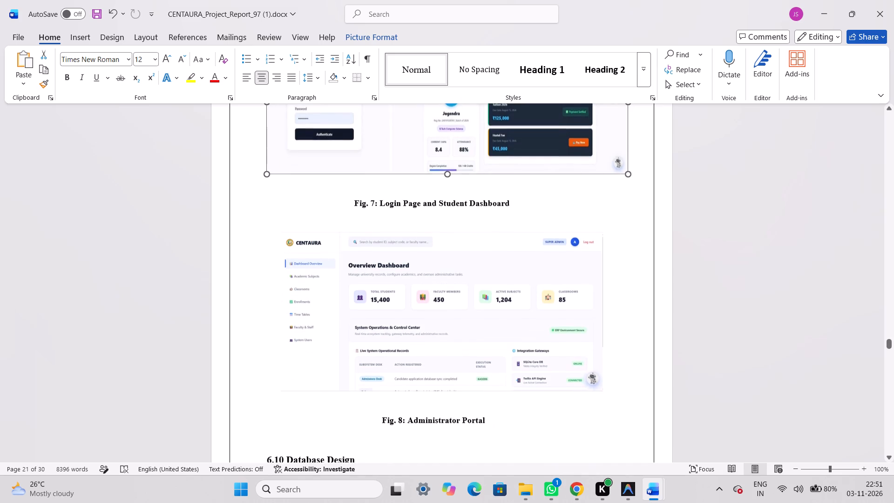
pyautogui.scroll(-7, 584, 257)
pyautogui.scroll(9, 584, 258)
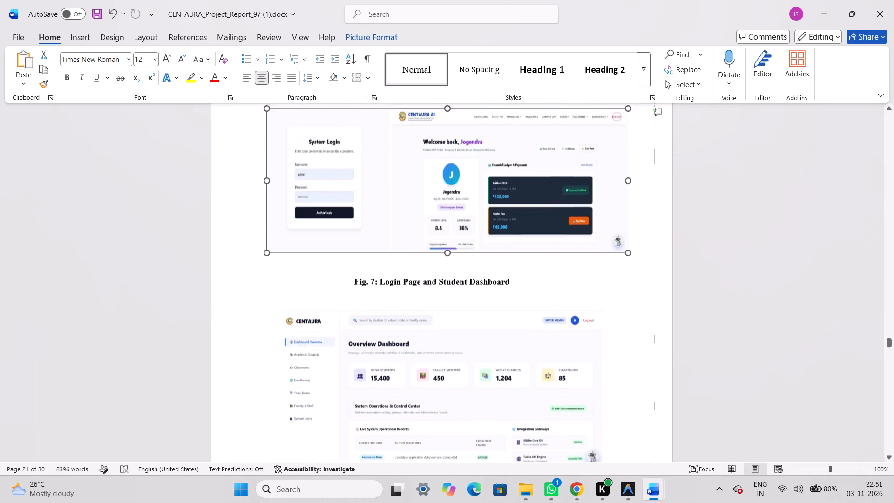
pyautogui.scroll(16, 589, 256)
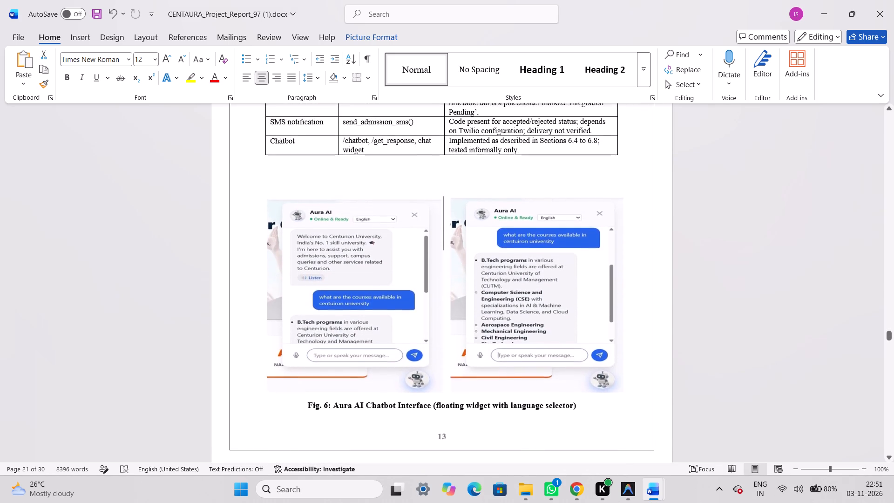
pyautogui.scroll(-17, 589, 254)
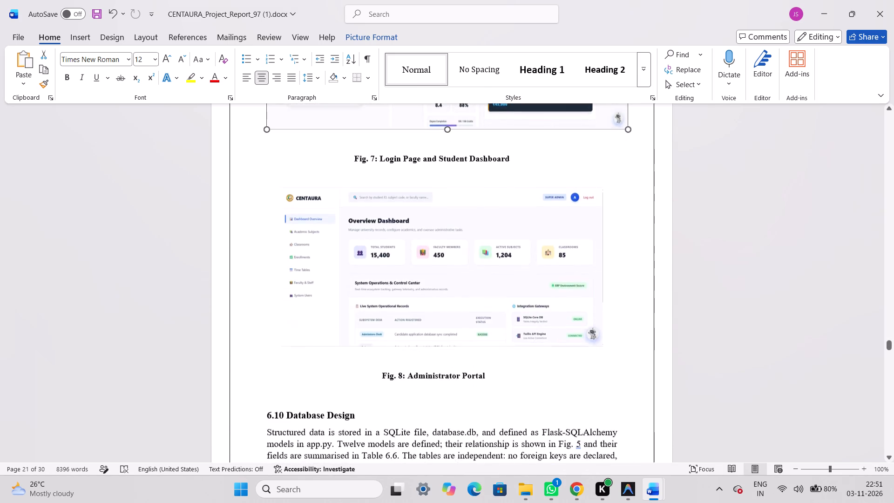
pyautogui.scroll(-11, 588, 286)
# Insert two blank lines between the Fig. 8 caption and the 6.10 Database Design heading.
pyautogui.click(342, 226)
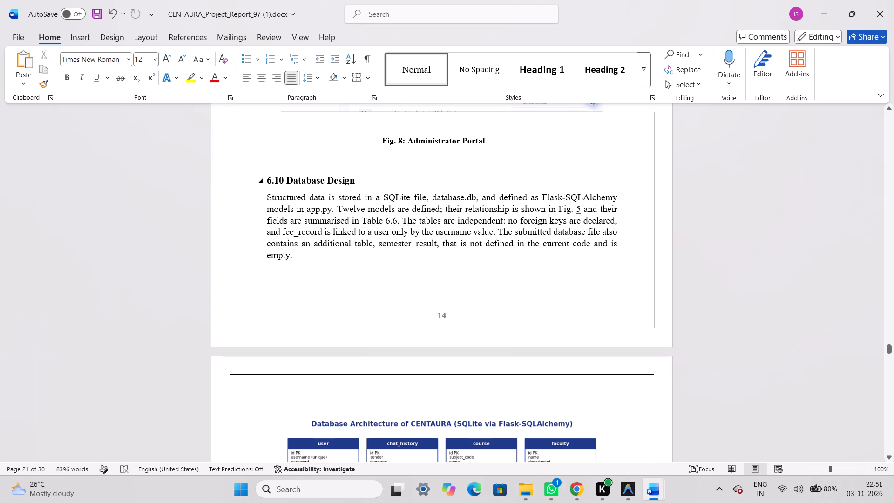
pyautogui.click(354, 150)
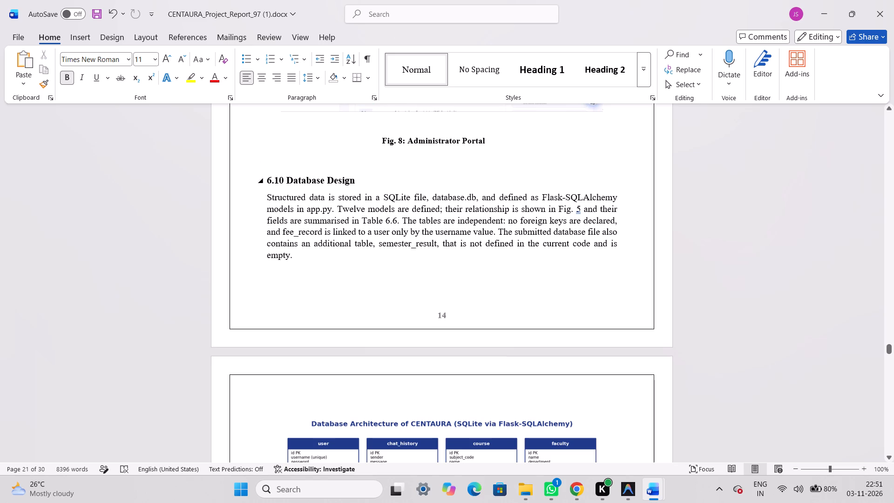
pyautogui.click(260, 174)
pyautogui.click(284, 163)
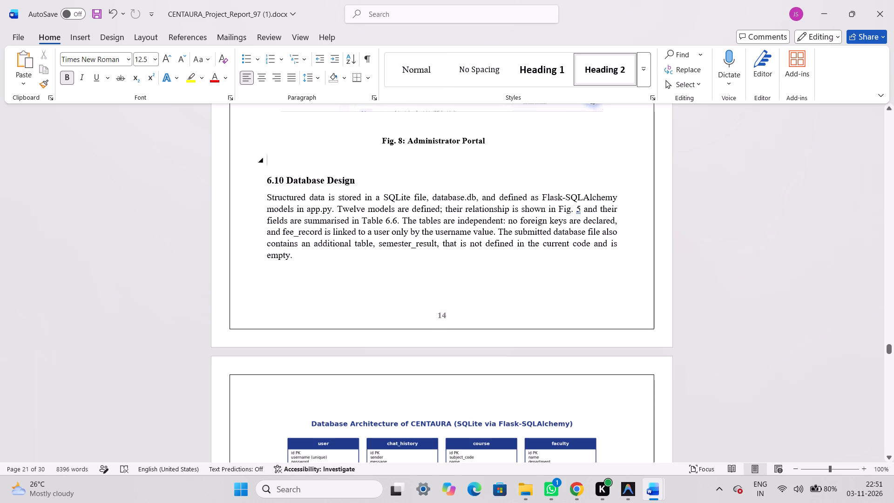
pyautogui.press('Return')
pyautogui.press('Return')
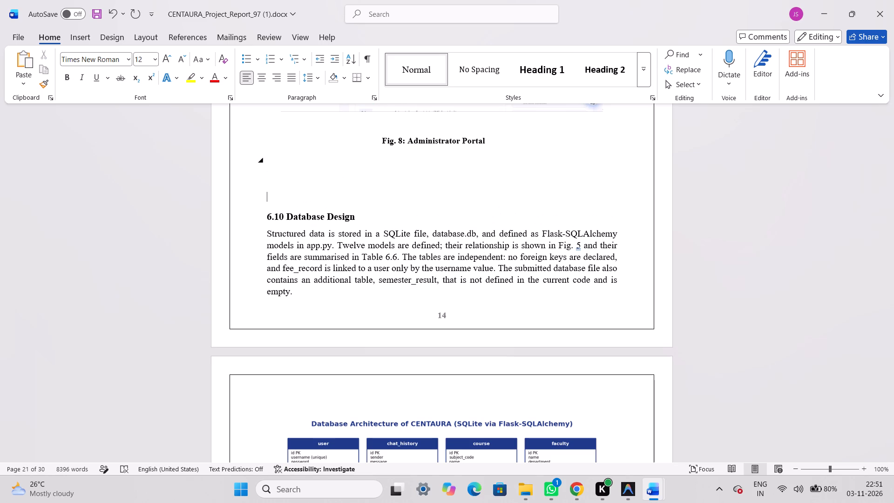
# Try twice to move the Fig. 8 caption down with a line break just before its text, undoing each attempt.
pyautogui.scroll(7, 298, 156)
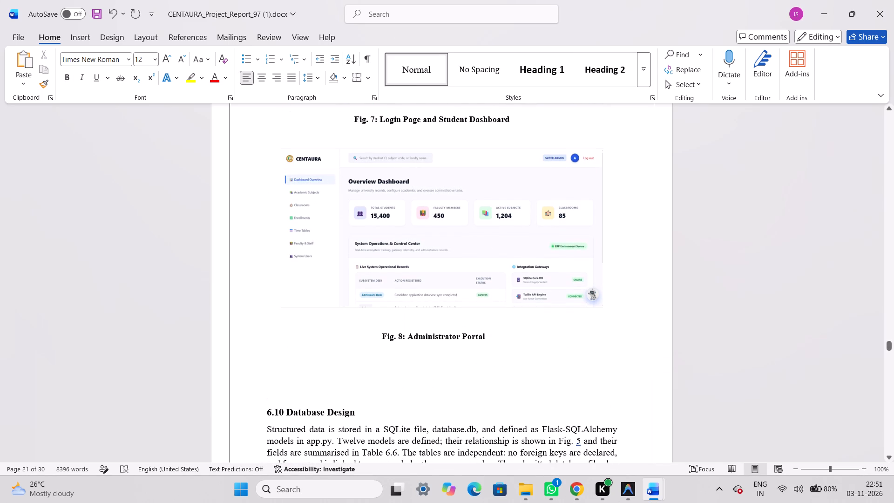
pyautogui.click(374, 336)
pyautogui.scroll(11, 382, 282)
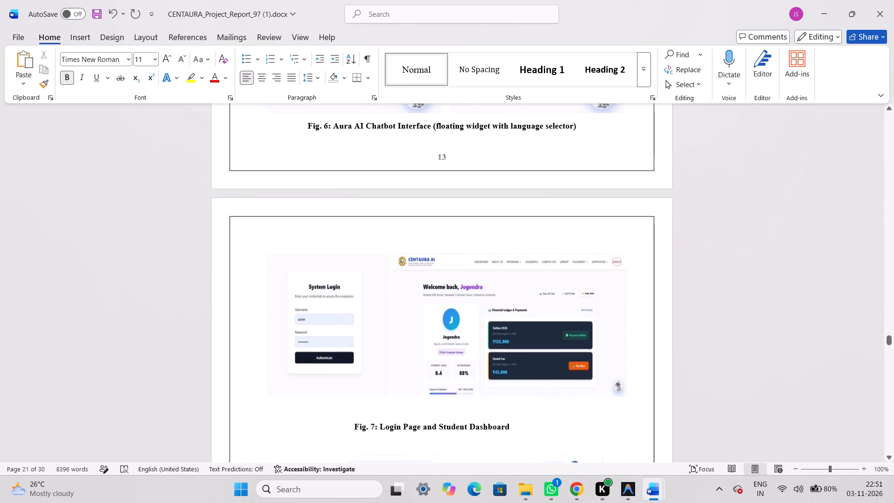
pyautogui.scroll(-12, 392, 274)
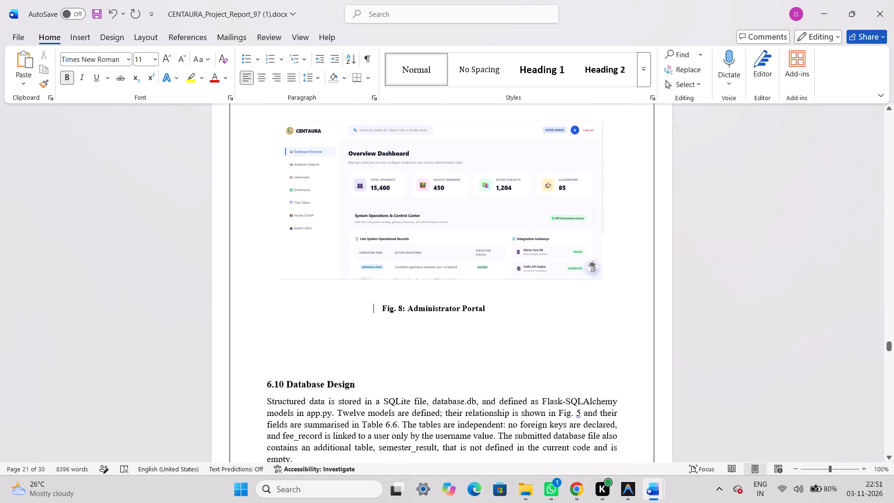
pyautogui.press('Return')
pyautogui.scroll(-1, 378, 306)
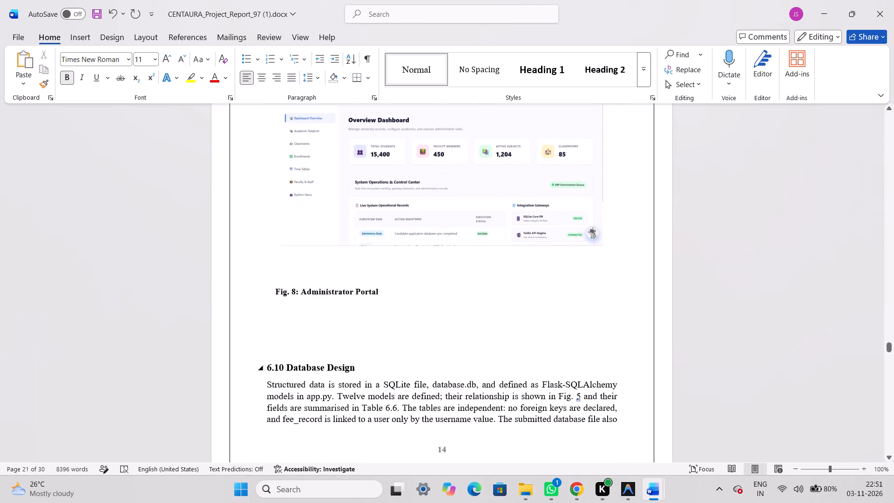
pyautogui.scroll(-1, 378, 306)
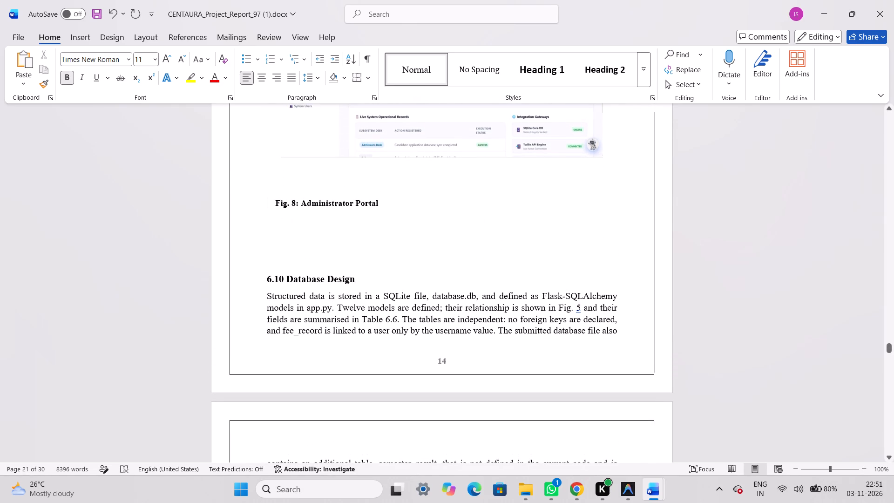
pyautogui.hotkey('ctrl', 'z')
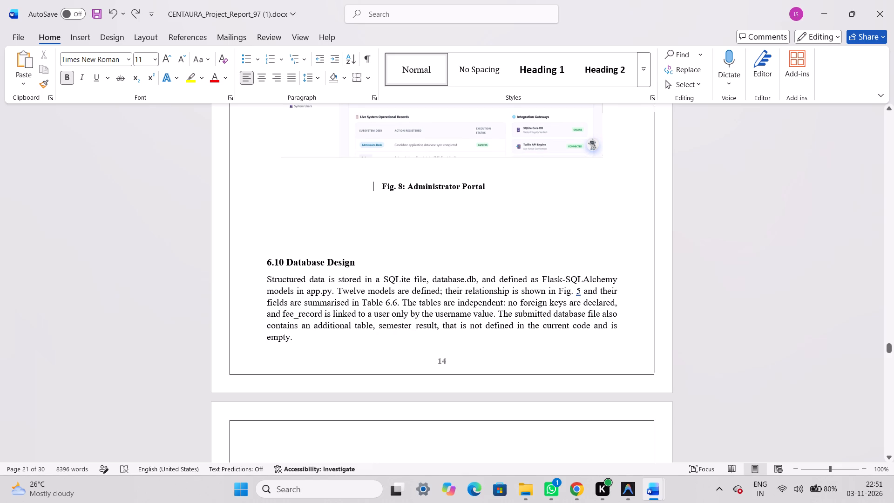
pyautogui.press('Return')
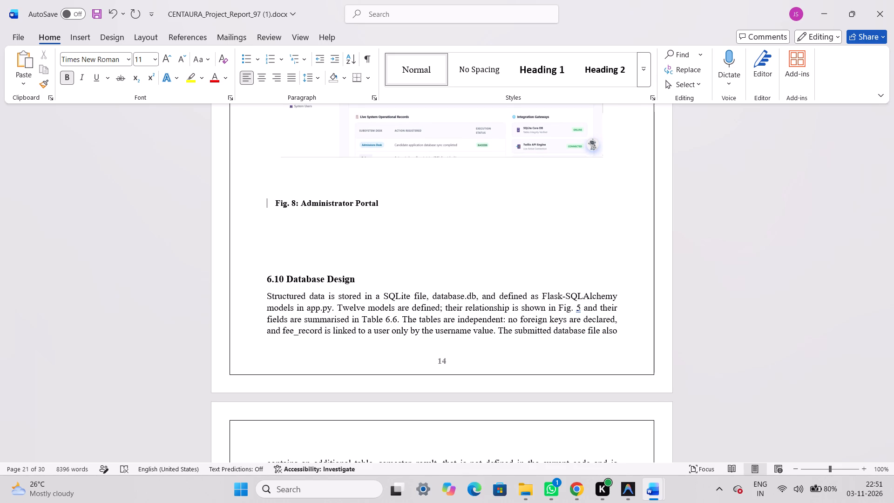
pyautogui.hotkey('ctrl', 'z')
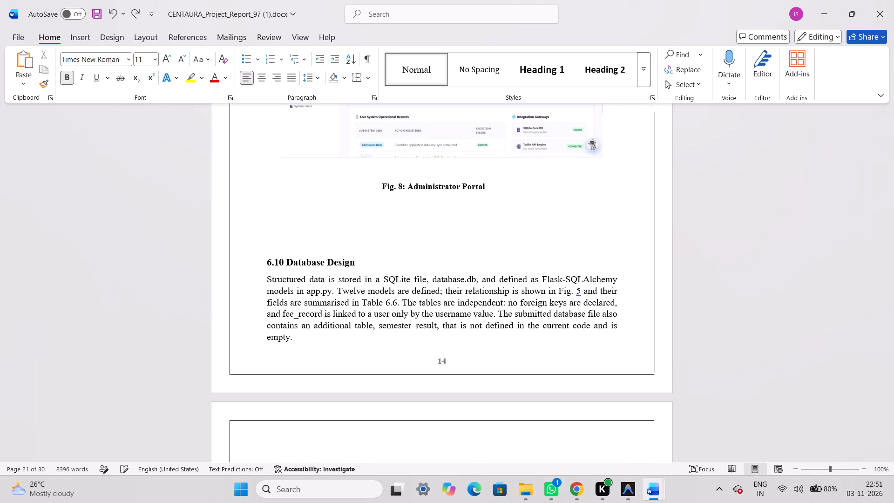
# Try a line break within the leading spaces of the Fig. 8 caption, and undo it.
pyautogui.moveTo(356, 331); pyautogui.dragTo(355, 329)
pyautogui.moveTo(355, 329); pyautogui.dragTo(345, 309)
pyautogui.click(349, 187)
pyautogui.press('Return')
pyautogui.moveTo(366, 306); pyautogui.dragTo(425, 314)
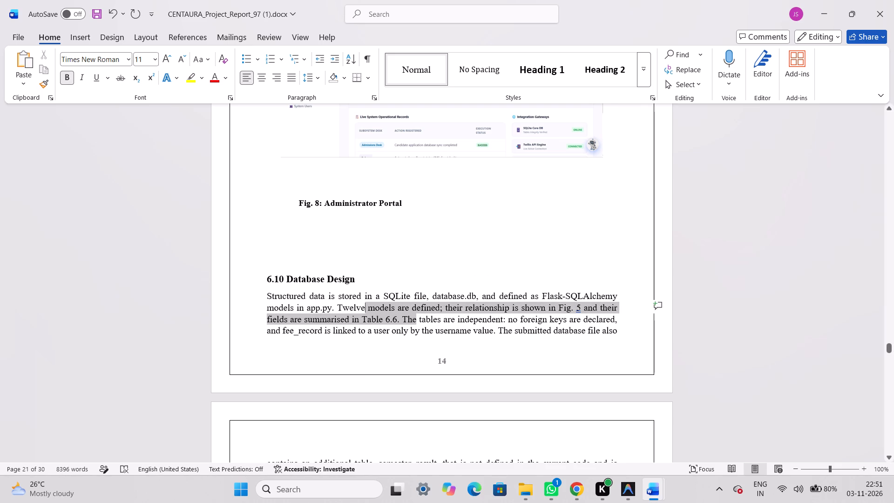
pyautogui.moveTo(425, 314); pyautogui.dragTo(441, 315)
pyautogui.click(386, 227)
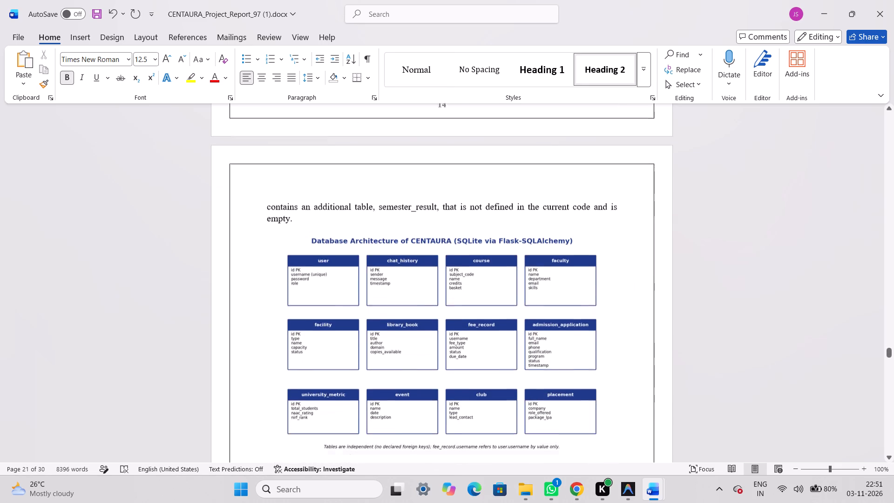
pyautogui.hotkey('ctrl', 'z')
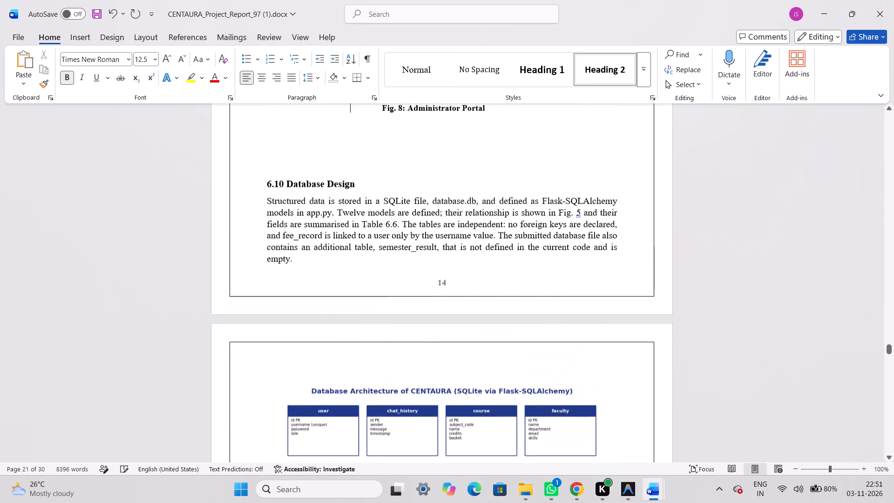
# Indent the blank line below the Fig. 8 caption with spaces up to about the caption's start, and enter the placeholder text jjg.
pyautogui.scroll(1, 375, 236)
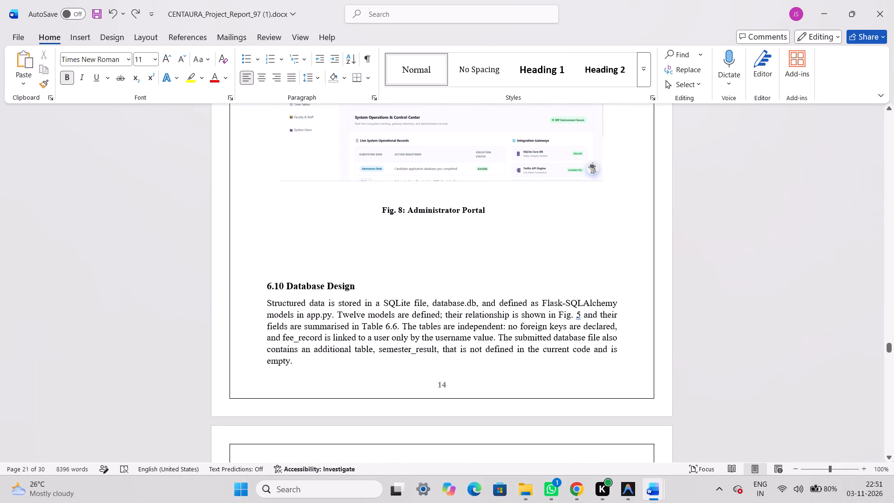
pyautogui.click(383, 208)
pyautogui.click(401, 250)
pyautogui.press('space')
pyautogui.press('space')
pyautogui.press('space')
pyautogui.press('space')
pyautogui.press('space')
pyautogui.press('space')
pyautogui.press('space')
pyautogui.press('space')
pyautogui.press('space')
pyautogui.press('space')
pyautogui.press('space')
pyautogui.press('space')
pyautogui.press('space')
pyautogui.press('space')
pyautogui.press('space')
pyautogui.press('space')
pyautogui.press('space')
pyautogui.press('space')
pyautogui.press('space')
pyautogui.press('space')
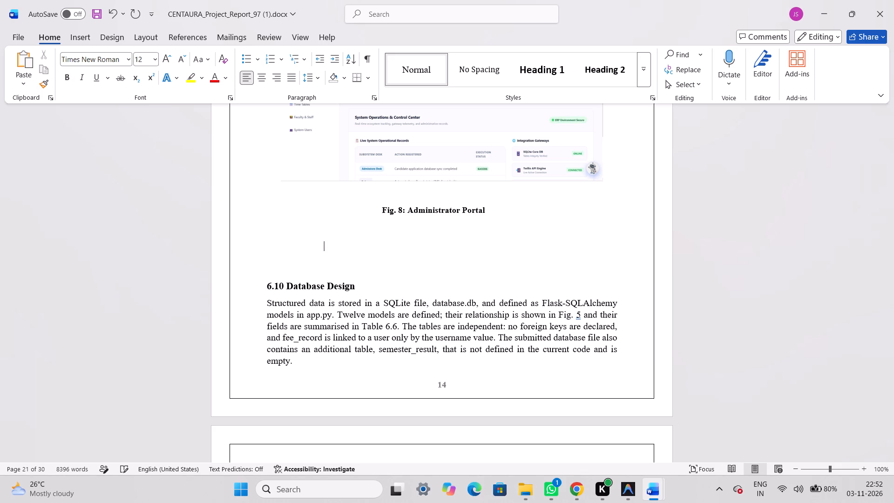
pyautogui.press('Down')
pyautogui.press('Up')
pyautogui.press('space')
pyautogui.press('space')
pyautogui.press('space')
pyautogui.press('space')
pyautogui.press('space')
pyautogui.press('space')
pyautogui.press('space')
pyautogui.press('space')
pyautogui.press('space')
pyautogui.press('space')
pyautogui.press('space')
pyautogui.press('space')
pyautogui.press('space')
pyautogui.press('space')
pyautogui.press('space')
pyautogui.press('space')
pyautogui.press('space')
pyautogui.press('space')
pyautogui.press('space')
pyautogui.press('space')
pyautogui.press('space')
pyautogui.press('space')
pyautogui.press('space')
pyautogui.press('space')
pyautogui.press('BackSpace')
pyautogui.press('BackSpace')
pyautogui.press('BackSpace')
pyautogui.write('jjg')
# Copy the Fig. 8: Administrator Portal caption onto the placeholder line below it and remove the jjg text.
pyautogui.click(382, 208)
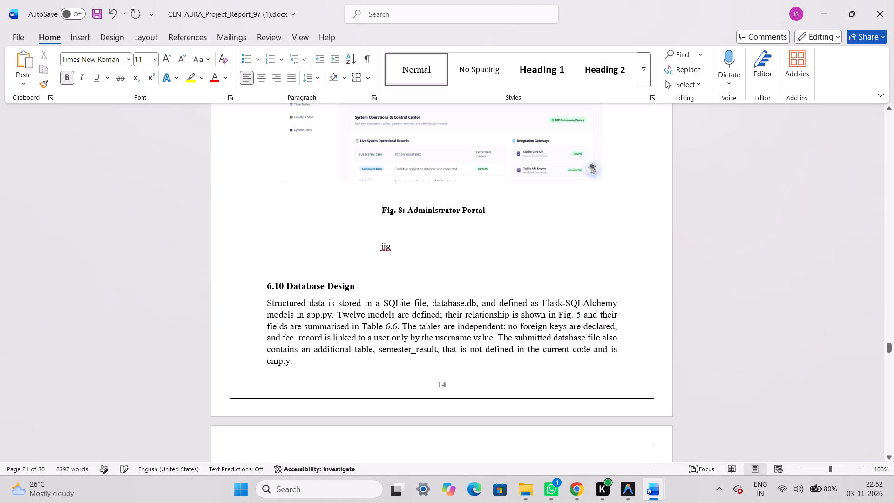
pyautogui.moveTo(382, 208); pyautogui.dragTo(479, 213)
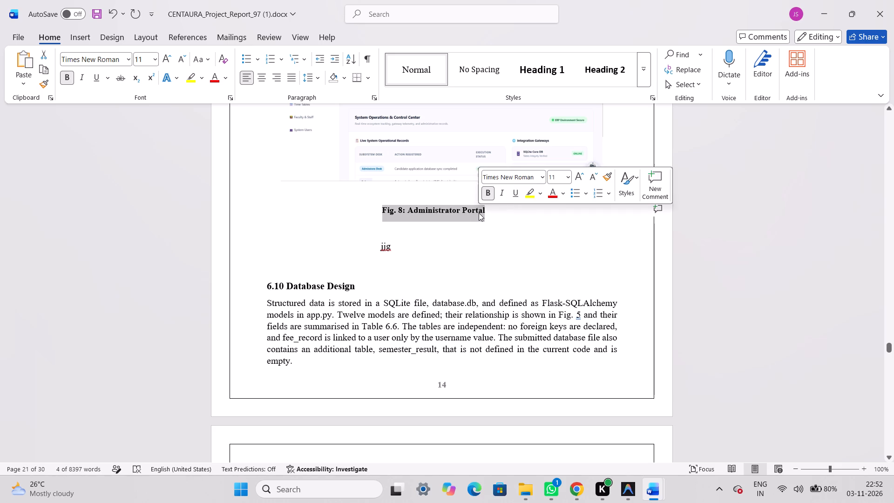
pyautogui.hotkey('ctrl', 'c')
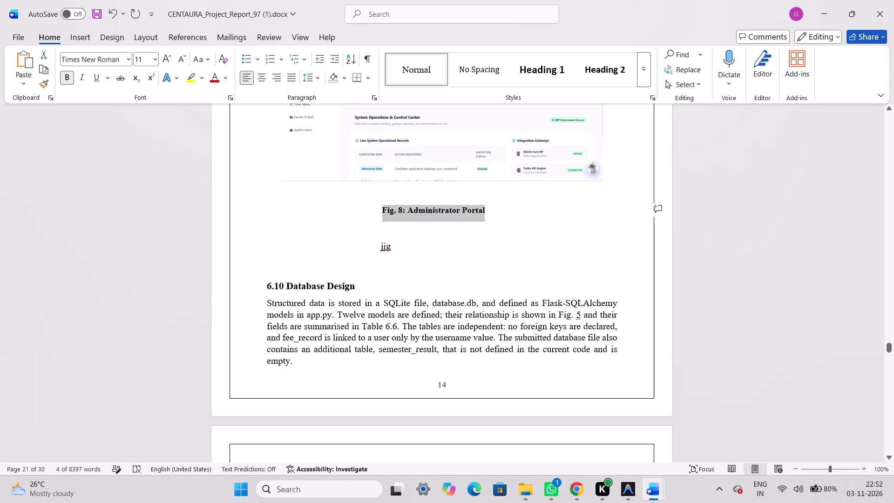
pyautogui.click(405, 248)
pyautogui.hotkey('ctrl', 'v')
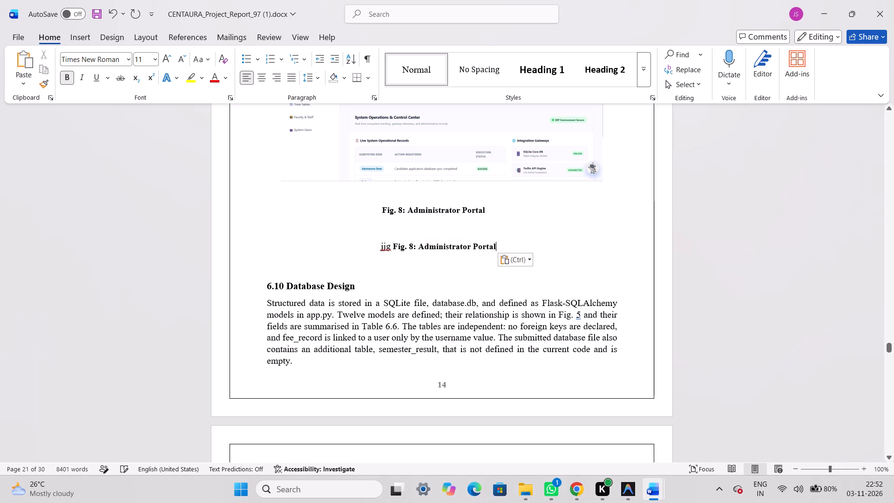
pyautogui.click(392, 247)
pyautogui.press('BackSpace')
pyautogui.press('BackSpace')
pyautogui.press('BackSpace')
pyautogui.press('BackSpace')
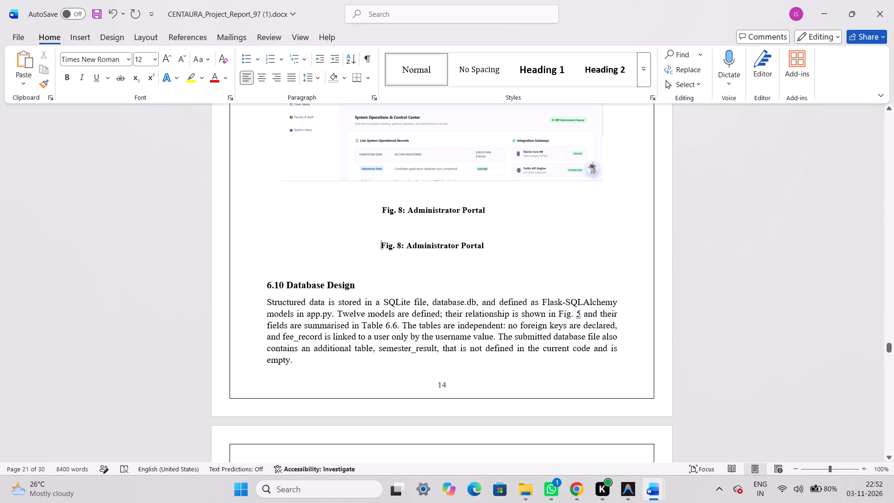
# Indent the blank line above the 6.10 Database Design heading with spaces and paste the Fig. 8 caption there, aligned with the copy above.
pyautogui.press('Down')
pyautogui.press('space')
pyautogui.press('space')
pyautogui.press('space')
pyautogui.press('space')
pyautogui.press('space')
pyautogui.press('space')
pyautogui.press('space')
pyautogui.press('space')
pyautogui.press('space')
pyautogui.press('space')
pyautogui.press('space')
pyautogui.press('space')
pyautogui.press('space')
pyautogui.press('space')
pyautogui.press('space')
pyautogui.press('space')
pyautogui.press('space')
pyautogui.press('space')
pyautogui.press('space')
pyautogui.press('space')
pyautogui.hotkey('ctrl', 'v')
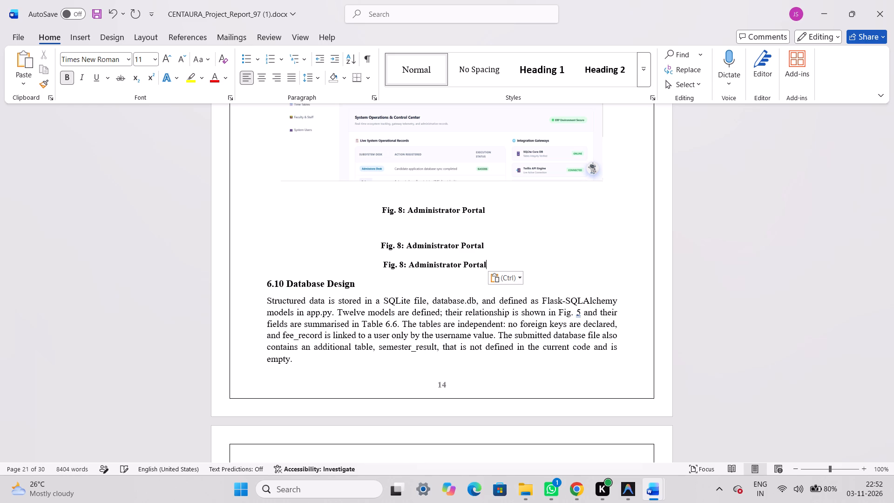
pyautogui.click(382, 264)
pyautogui.press('BackSpace')
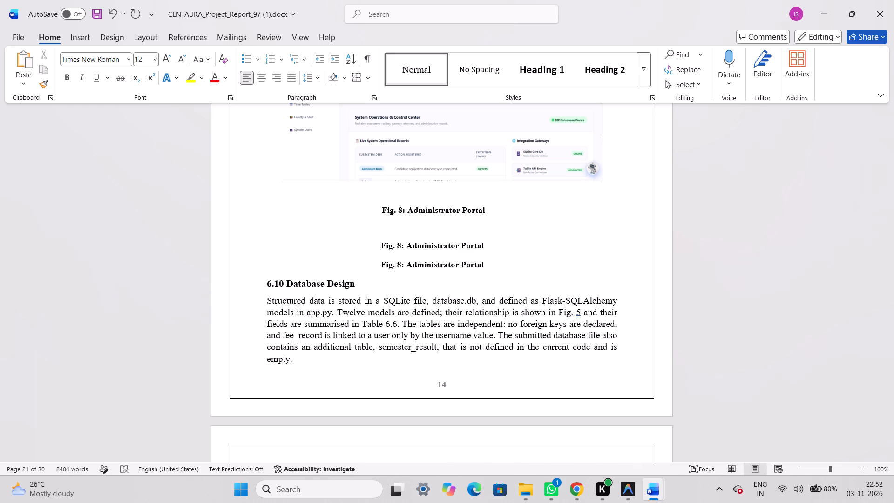
# Delete the middle copy of the Fig. 8: Administrator Portal caption.
pyautogui.click(483, 245)
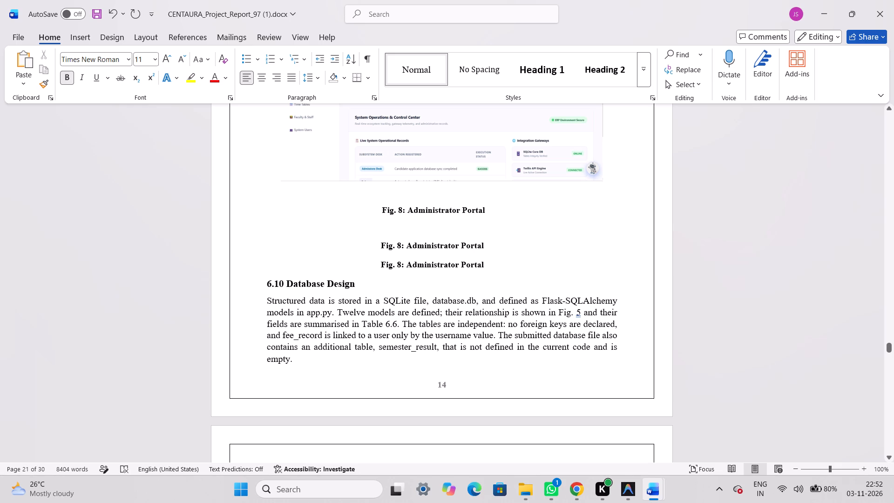
pyautogui.click(382, 244)
pyautogui.moveTo(382, 244); pyautogui.dragTo(495, 241)
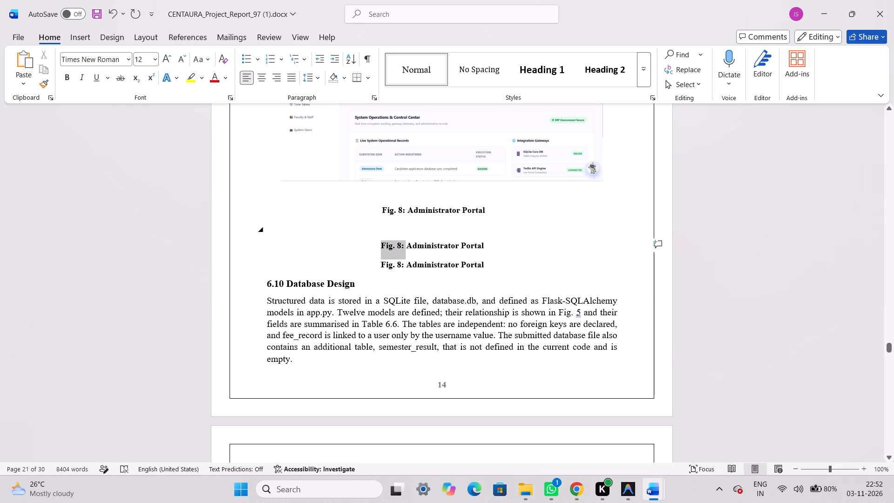
pyautogui.moveTo(495, 241); pyautogui.dragTo(487, 245)
pyautogui.press('BackSpace')
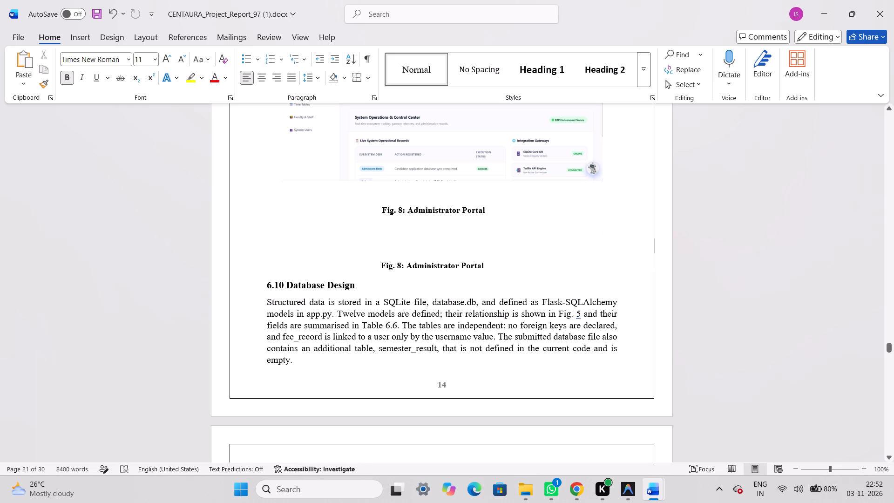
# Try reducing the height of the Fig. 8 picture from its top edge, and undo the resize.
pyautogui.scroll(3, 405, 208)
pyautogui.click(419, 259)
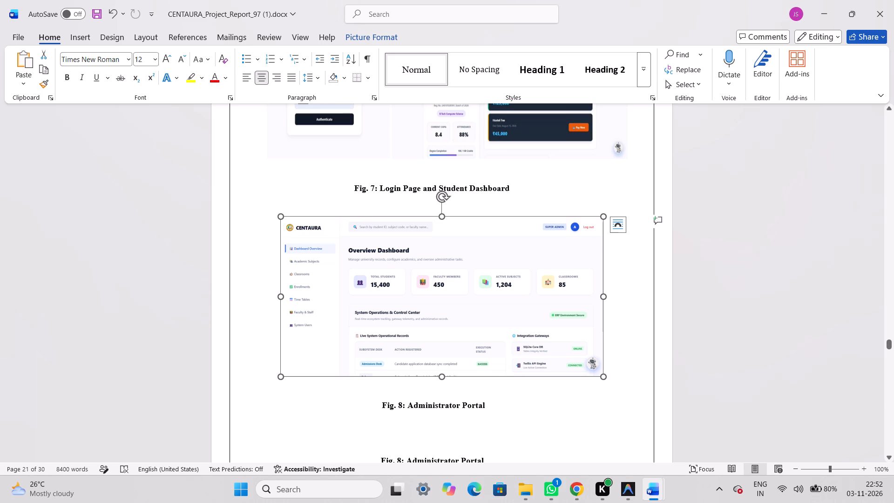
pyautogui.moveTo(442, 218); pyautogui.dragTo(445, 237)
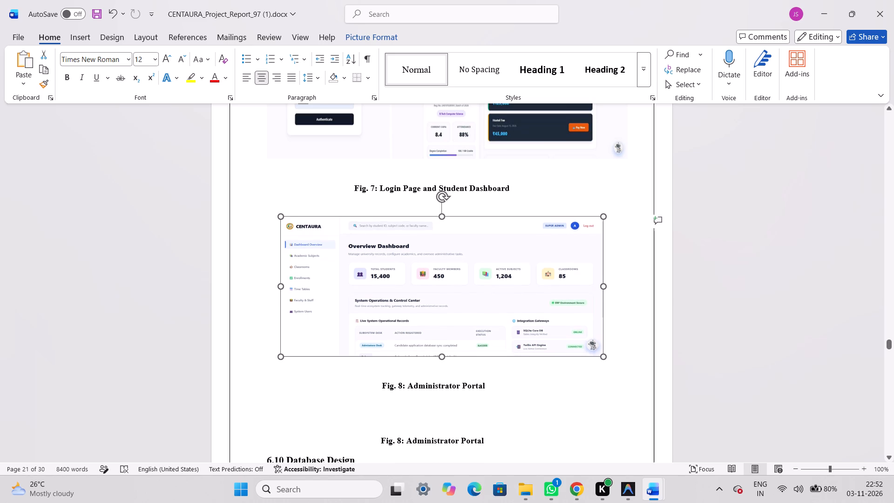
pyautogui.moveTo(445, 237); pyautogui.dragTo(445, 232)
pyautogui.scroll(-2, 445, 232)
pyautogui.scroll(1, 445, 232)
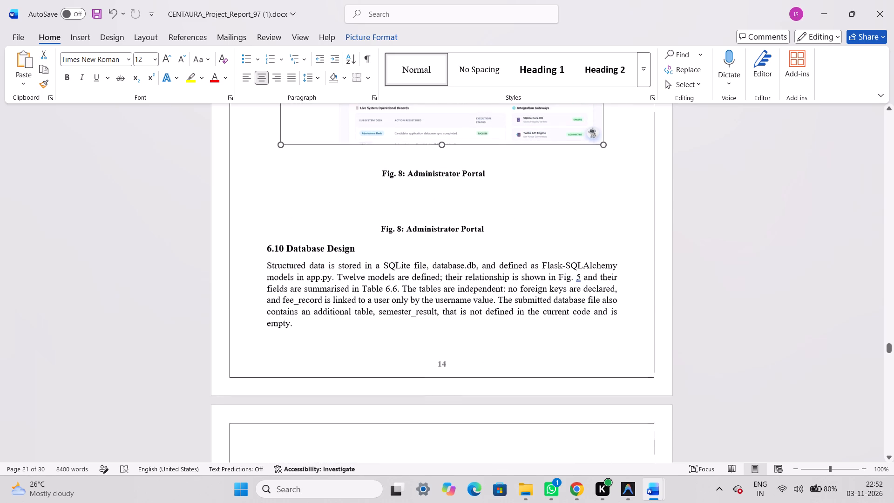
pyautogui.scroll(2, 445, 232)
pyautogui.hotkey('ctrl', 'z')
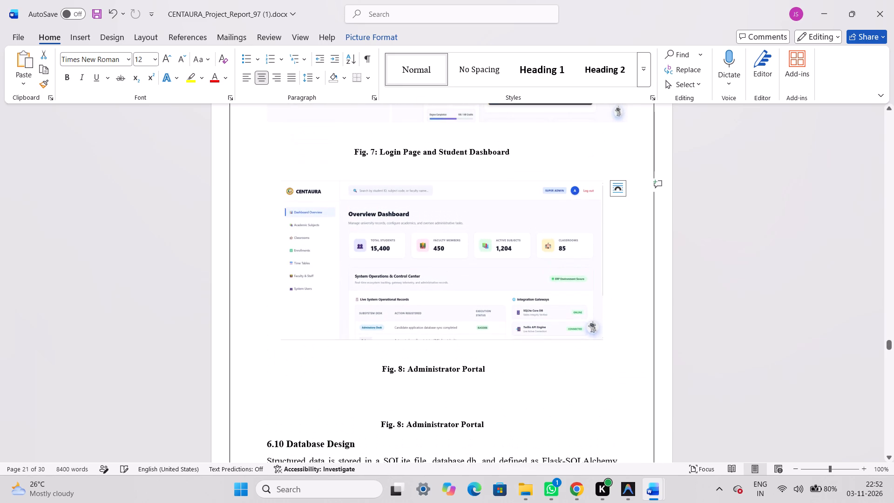
# Delete the original Fig. 8 caption beneath the picture, leaving only the copy above the 6.10 Database Design heading.
pyautogui.scroll(-1, 445, 232)
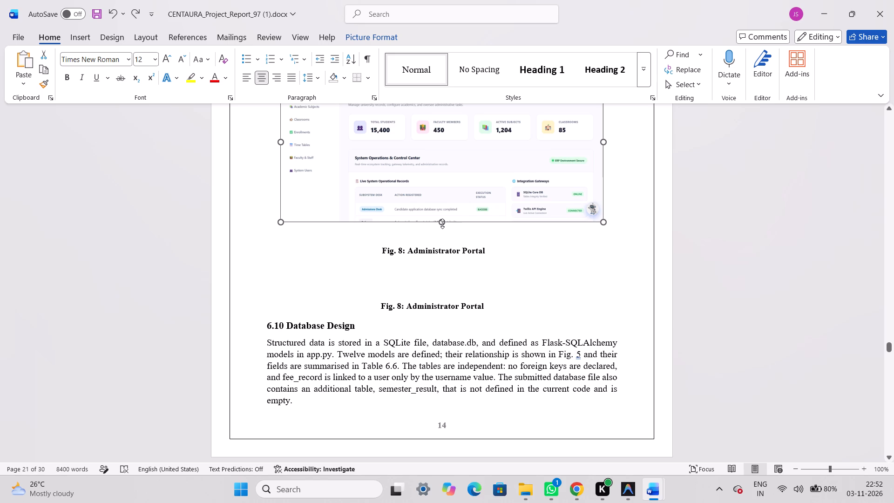
pyautogui.click(442, 224)
pyautogui.scroll(2, 442, 224)
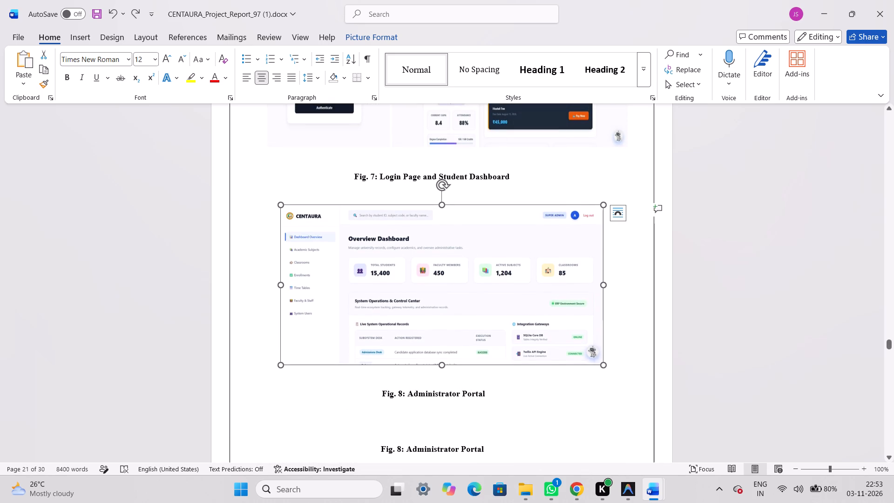
pyautogui.scroll(1, 449, 208)
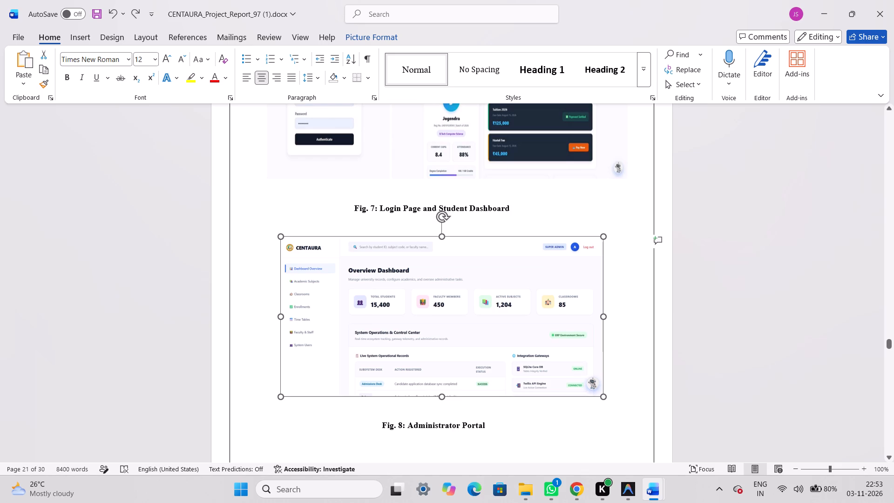
pyautogui.scroll(-2, 422, 274)
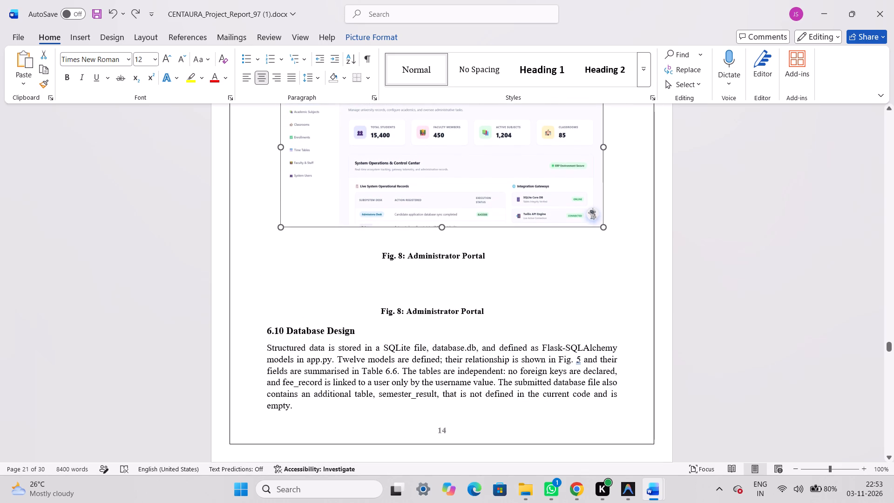
pyautogui.moveTo(385, 257); pyautogui.dragTo(487, 254)
pyautogui.press('BackSpace')
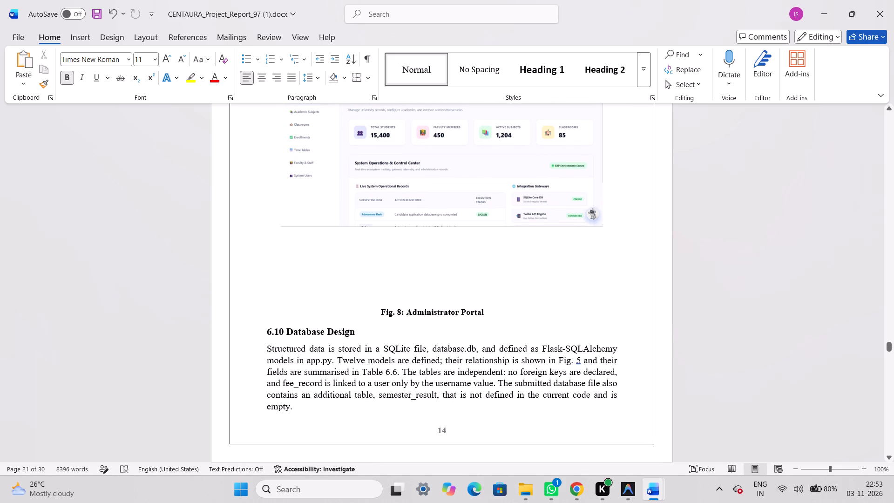
# Copy the Administrator Portal picture, delete it from its place, and paste it on the blank line directly above the Fig. 8 caption.
pyautogui.scroll(1, 487, 254)
pyautogui.click(477, 225)
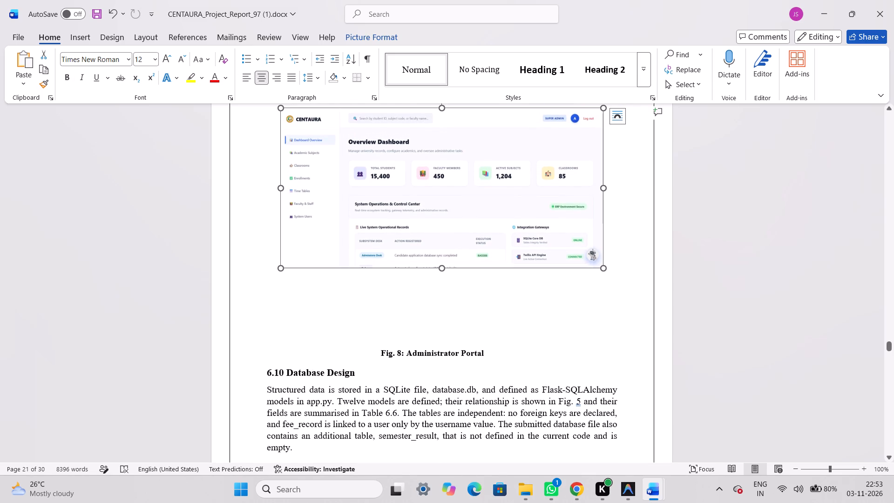
pyautogui.click(439, 316)
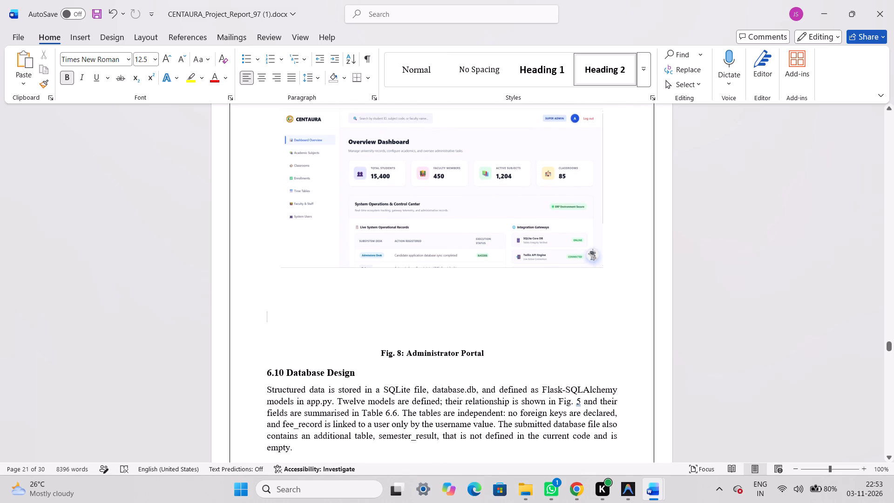
pyautogui.click(428, 211)
pyautogui.hotkey('ctrl', 'c')
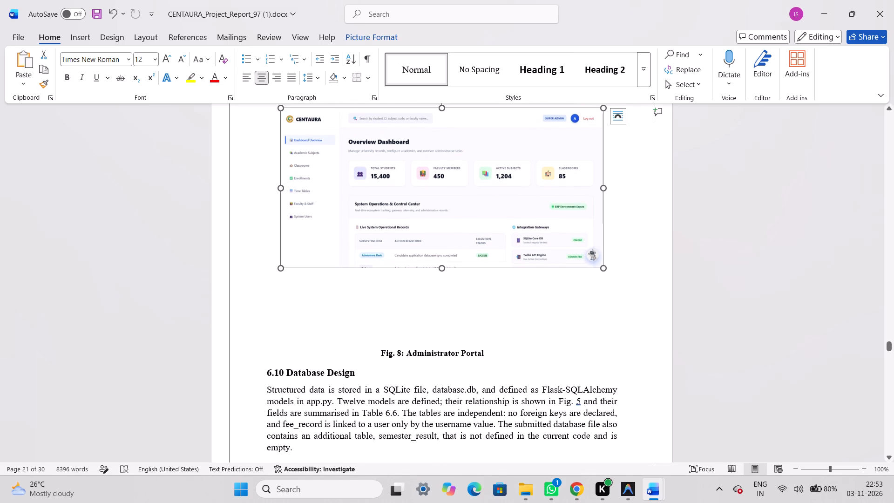
pyautogui.press('BackSpace')
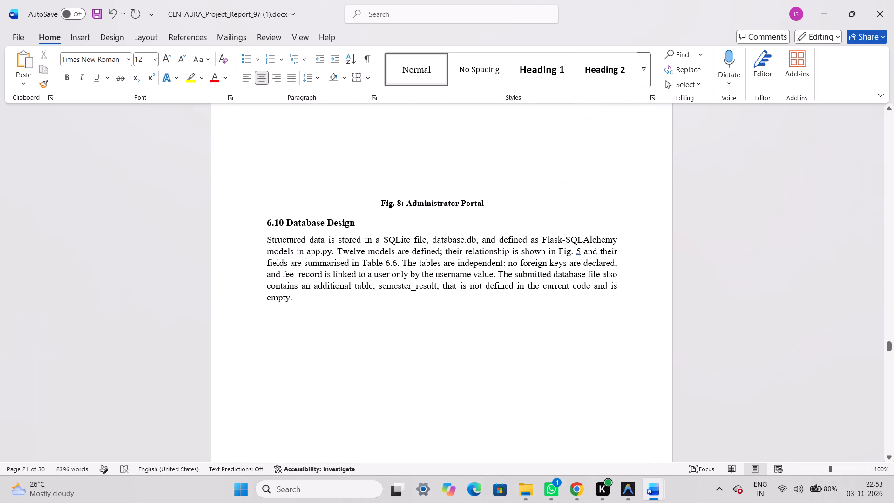
pyautogui.click(435, 183)
pyautogui.hotkey('ctrl', 'v')
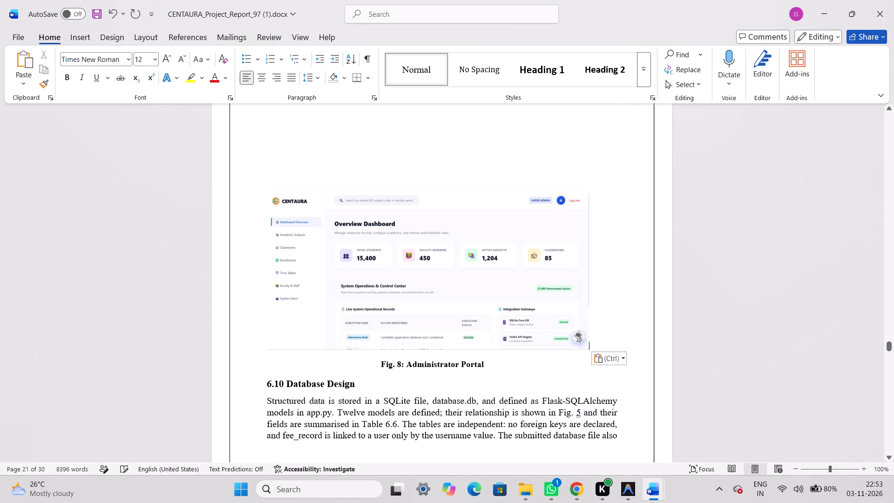
# Widen the Fig. 8: Administrator Portal picture slightly towards the right text margin, keeping its height.
pyautogui.scroll(-2, 472, 156)
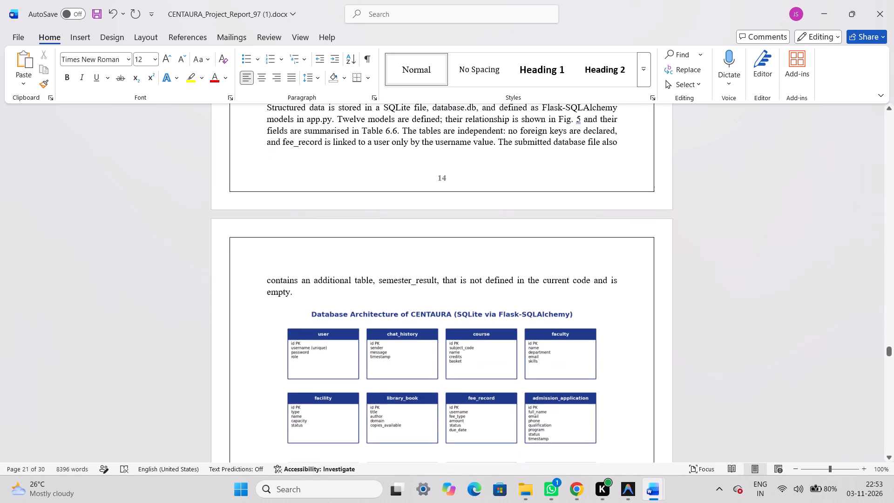
pyautogui.scroll(3, 472, 156)
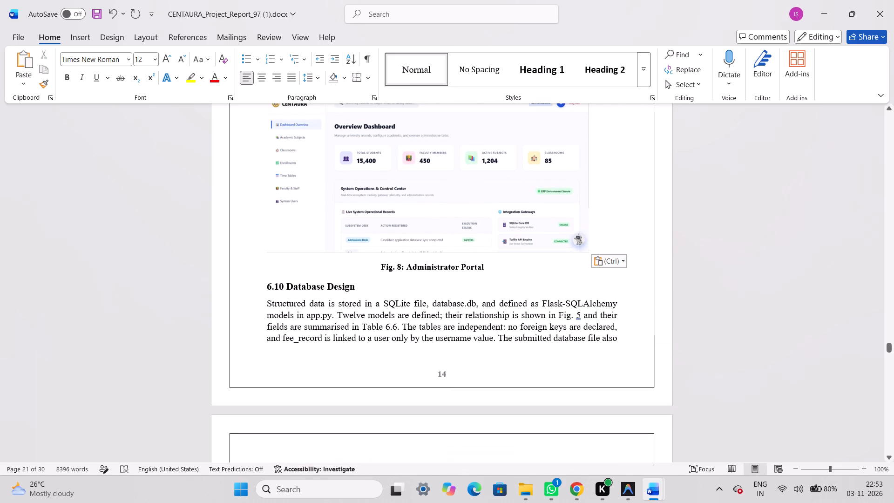
pyautogui.scroll(1, 512, 209)
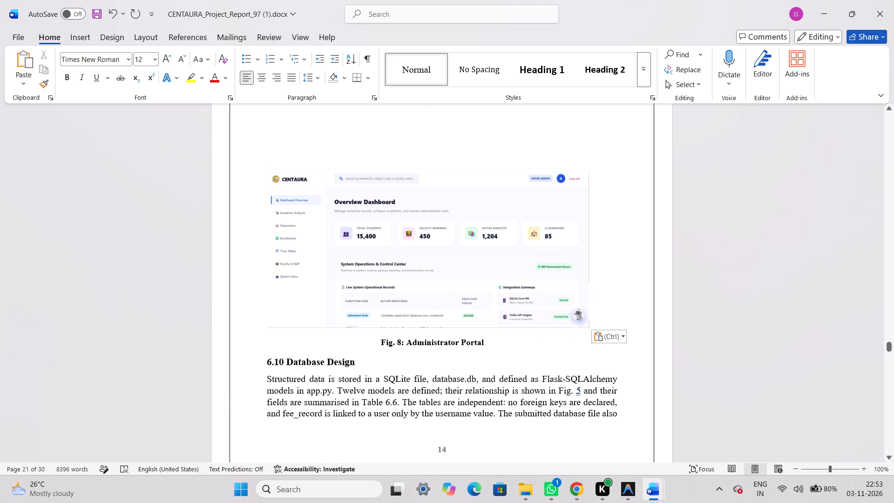
pyautogui.click(255, 268)
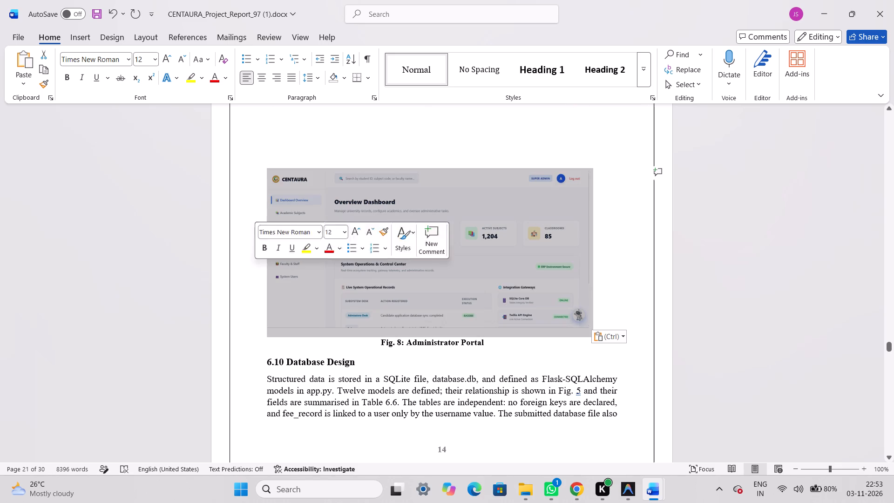
pyautogui.click(255, 268)
pyautogui.click(251, 250)
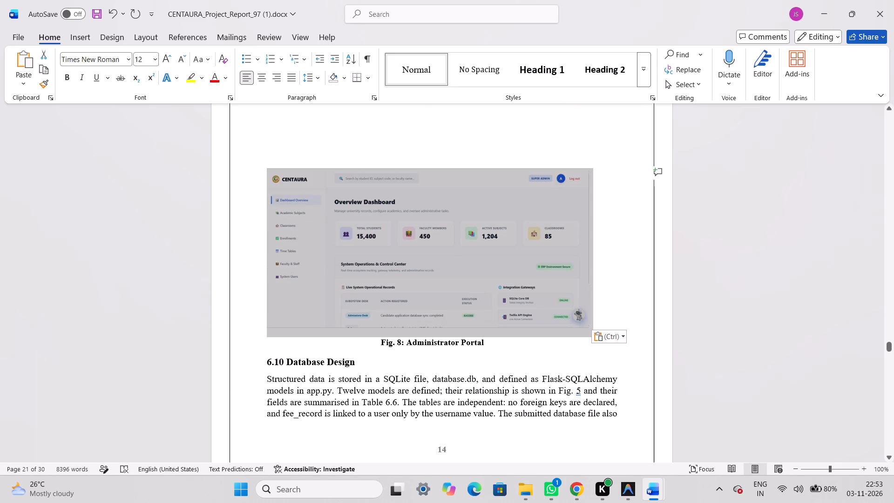
pyautogui.click(259, 173)
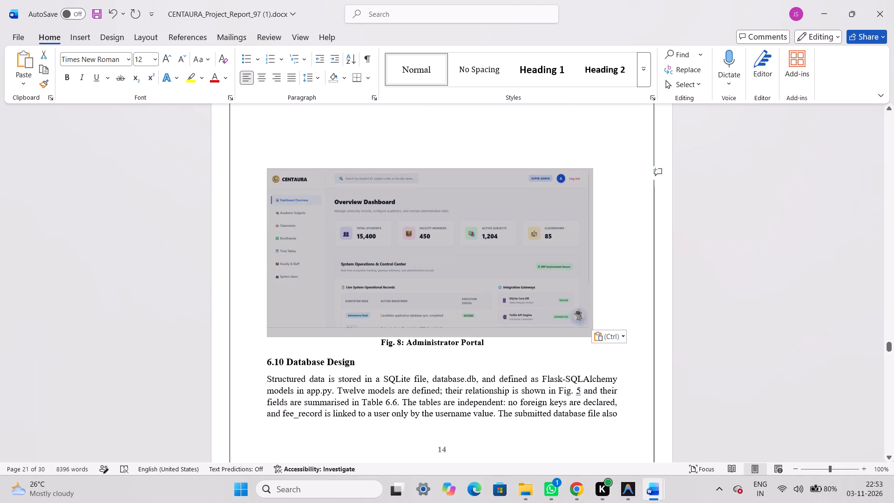
pyautogui.click(559, 223)
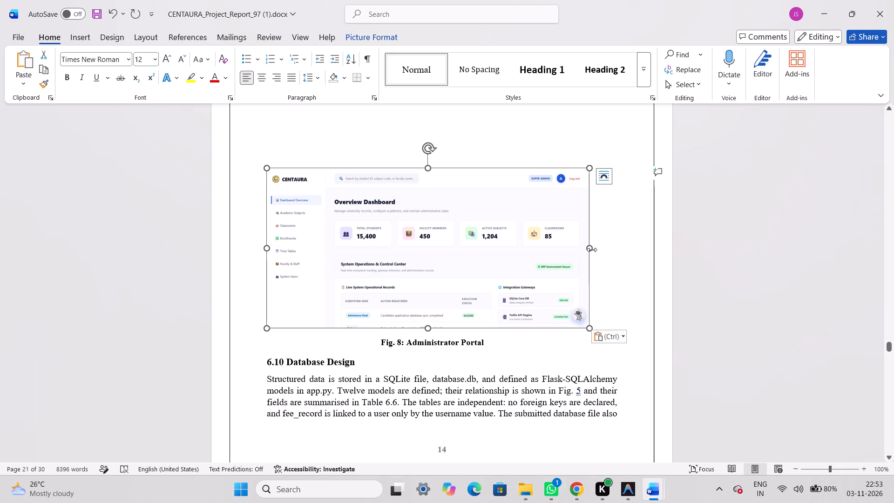
pyautogui.moveTo(592, 250); pyautogui.dragTo(606, 249)
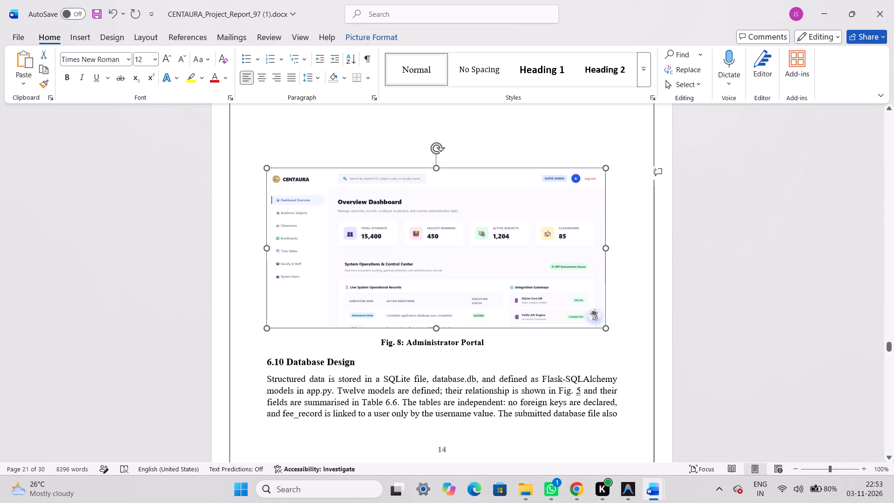
pyautogui.moveTo(606, 249); pyautogui.dragTo(606, 250)
pyautogui.click(266, 247)
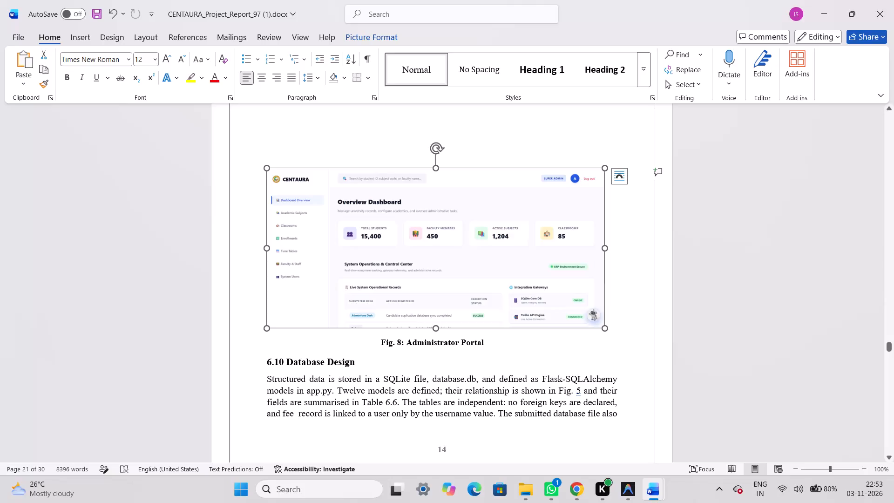
pyautogui.click(733, 273)
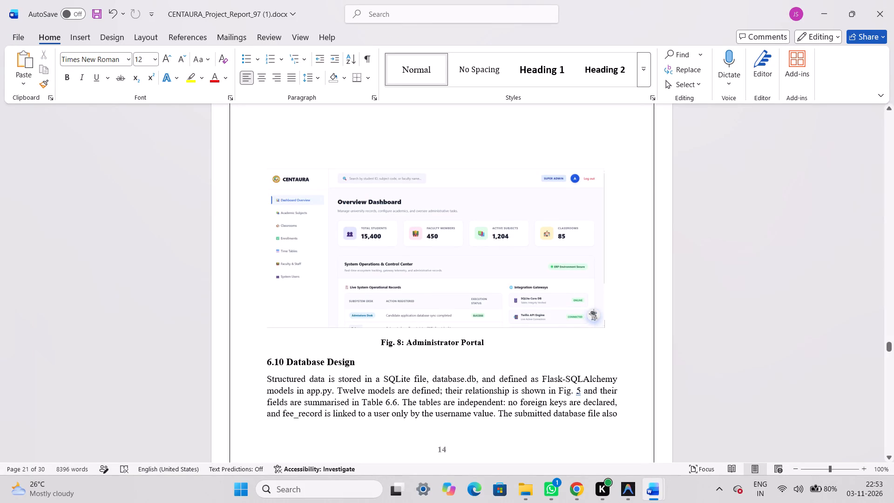
# Try shifting the Fig. 8 picture away from the left text margin by inserting five spaces before it.
pyautogui.scroll(1, 524, 235)
pyautogui.scroll(-1, 524, 235)
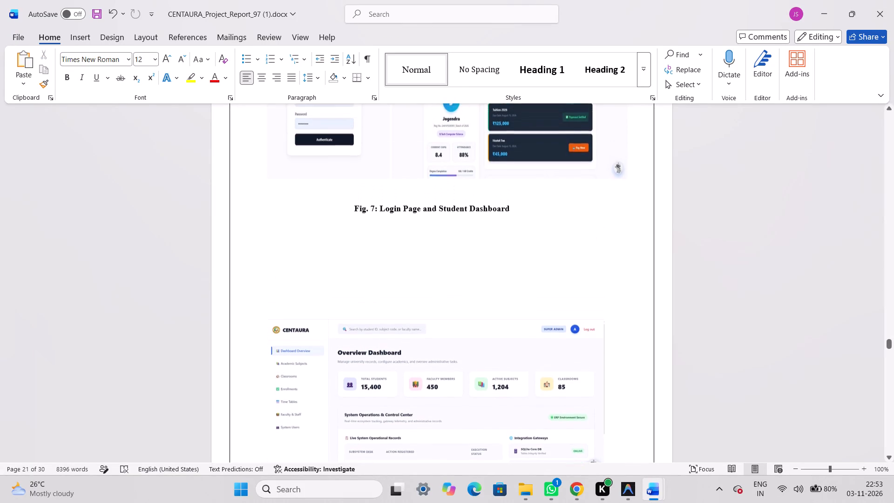
pyautogui.scroll(-1, 524, 235)
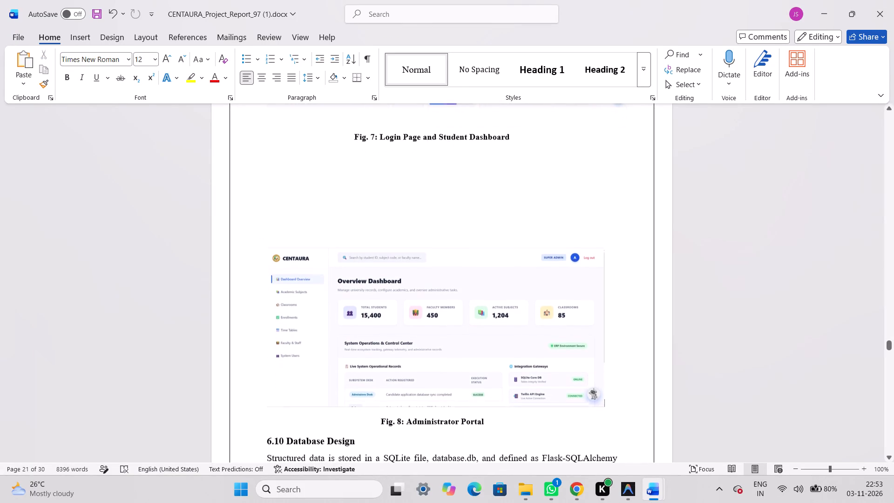
pyautogui.click(263, 405)
pyautogui.press('space')
pyautogui.press('space')
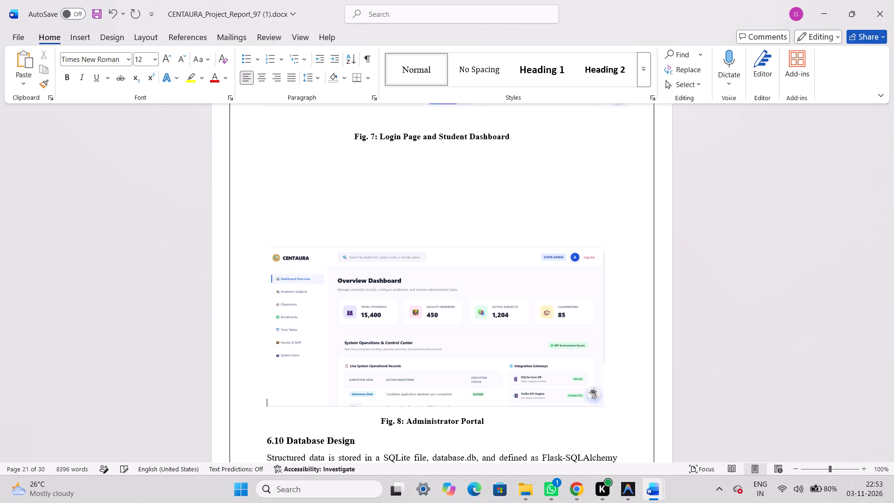
pyautogui.press('space')
pyautogui.press('space')
pyautogui.press('space')
# Examine the layout of page 14, from the Fig. 7 picture down to the 6.10 Database Design text.
pyautogui.scroll(-2, 391, 374)
pyautogui.scroll(2, 391, 374)
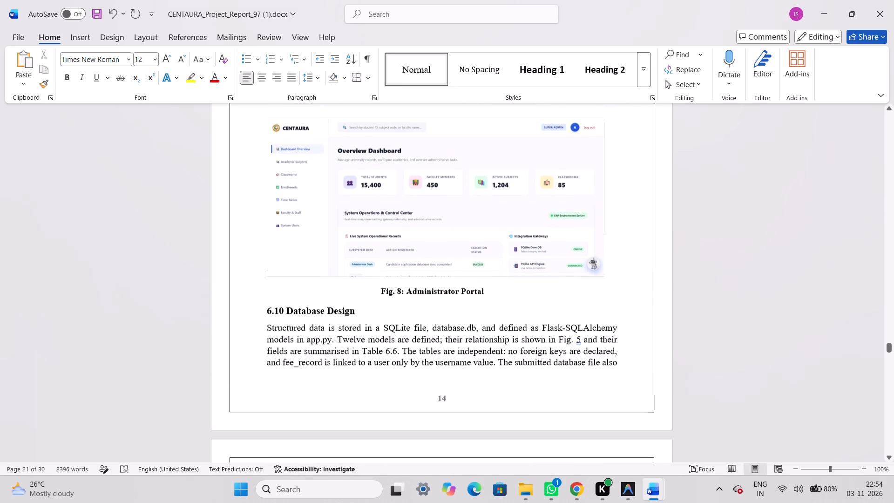
pyautogui.scroll(4, 391, 374)
pyautogui.scroll(-1, 391, 374)
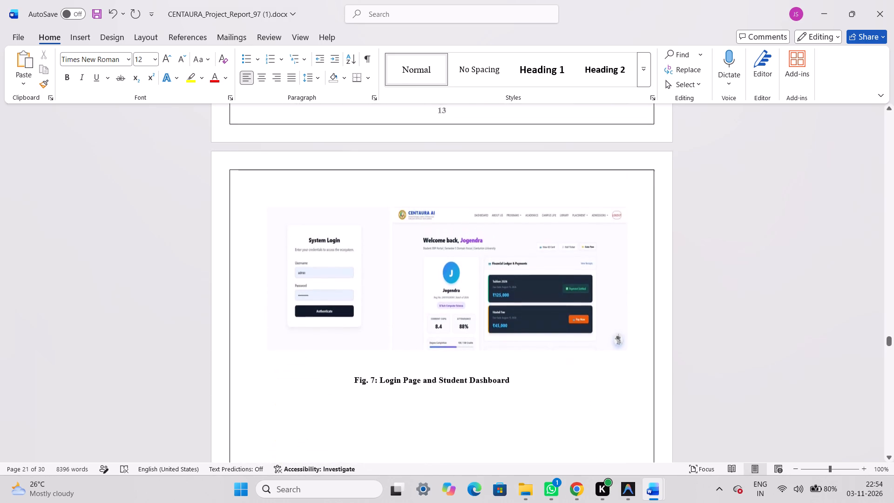
pyautogui.scroll(-2, 391, 374)
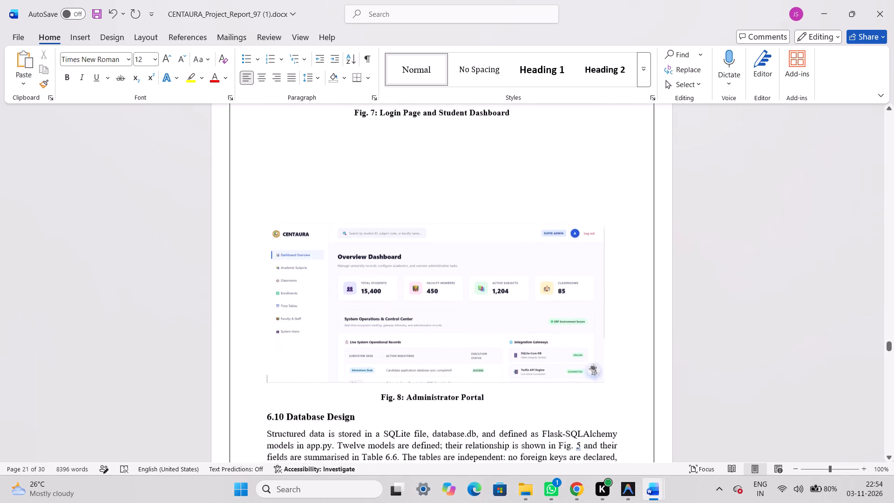
pyautogui.scroll(-1, 390, 332)
pyautogui.scroll(2, 390, 332)
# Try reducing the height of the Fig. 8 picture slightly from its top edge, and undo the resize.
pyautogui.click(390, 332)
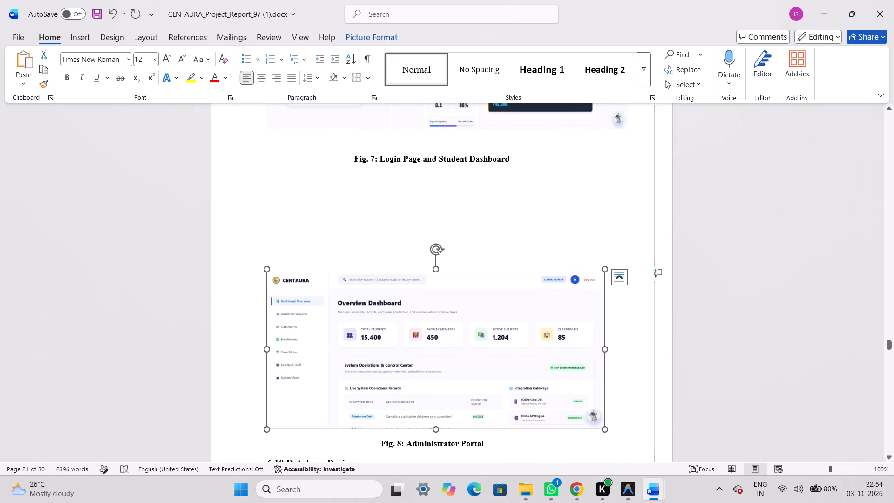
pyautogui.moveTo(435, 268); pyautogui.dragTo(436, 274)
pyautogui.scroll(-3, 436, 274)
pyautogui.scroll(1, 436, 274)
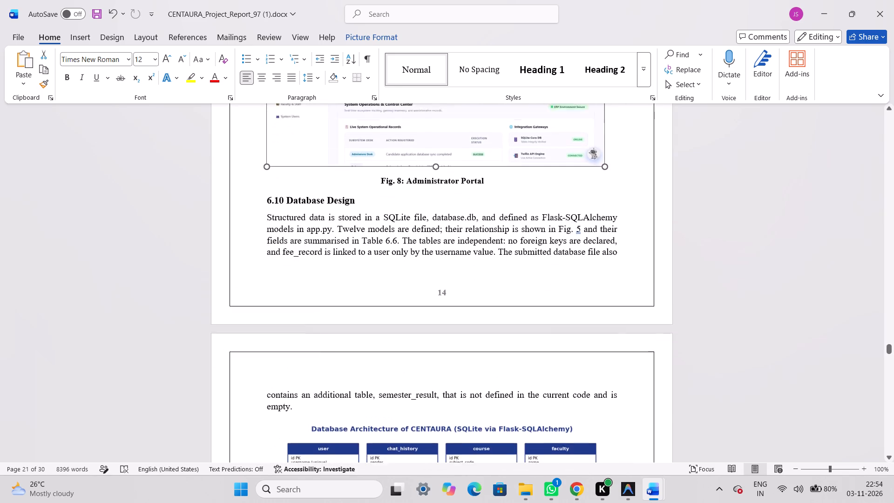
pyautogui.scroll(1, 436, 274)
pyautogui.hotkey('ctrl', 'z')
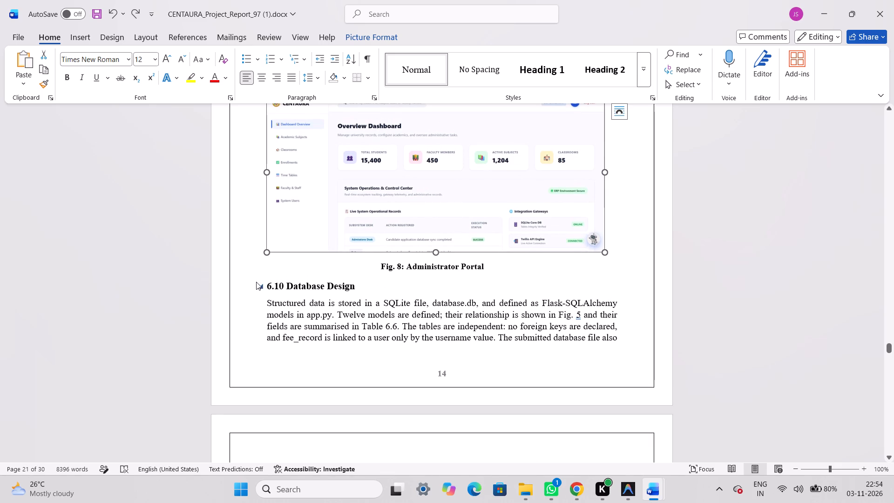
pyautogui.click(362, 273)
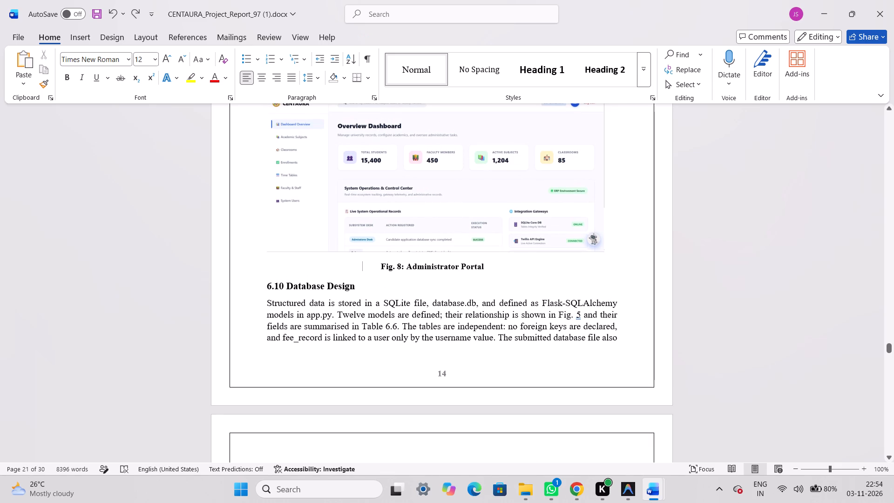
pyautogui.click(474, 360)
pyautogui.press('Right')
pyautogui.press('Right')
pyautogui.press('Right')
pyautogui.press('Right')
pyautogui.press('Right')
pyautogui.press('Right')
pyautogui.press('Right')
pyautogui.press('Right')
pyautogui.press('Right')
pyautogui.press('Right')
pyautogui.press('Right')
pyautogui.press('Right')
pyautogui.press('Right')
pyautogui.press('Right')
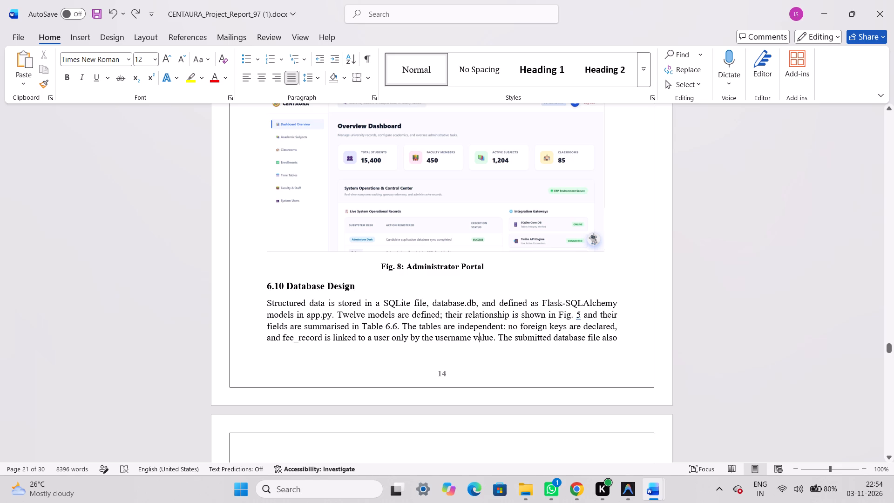
# Reduce the Fig. 8 picture's height slightly from its bottom edge so the whole first 6.10 Database Design paragraph fits on page 14.
pyautogui.scroll(-1, 623, 317)
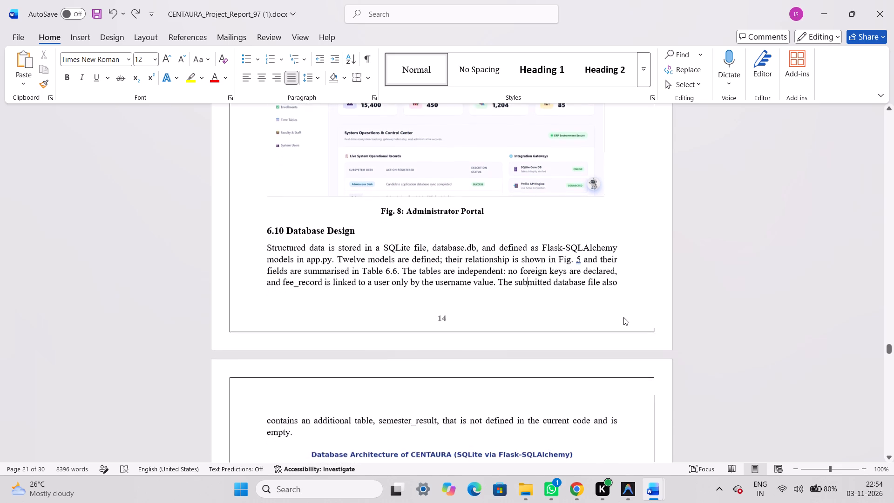
pyautogui.scroll(-1, 623, 317)
pyautogui.scroll(1, 607, 288)
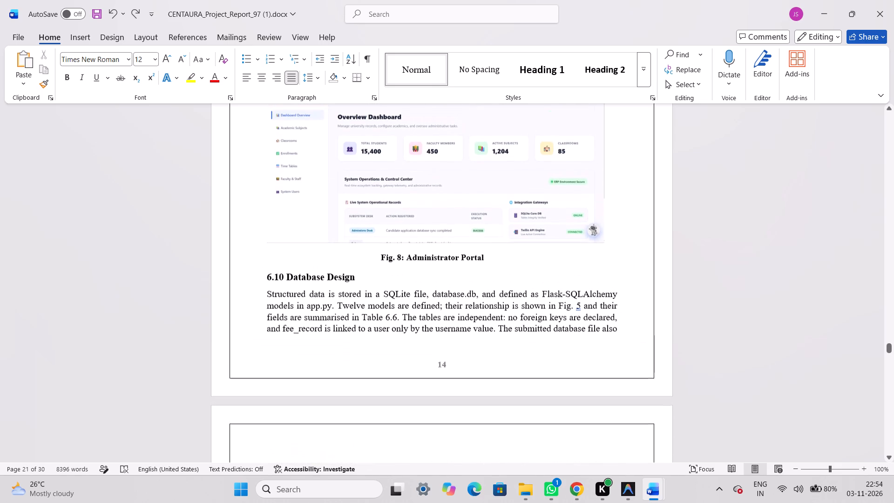
pyautogui.scroll(1, 379, 208)
pyautogui.rightClick(379, 208)
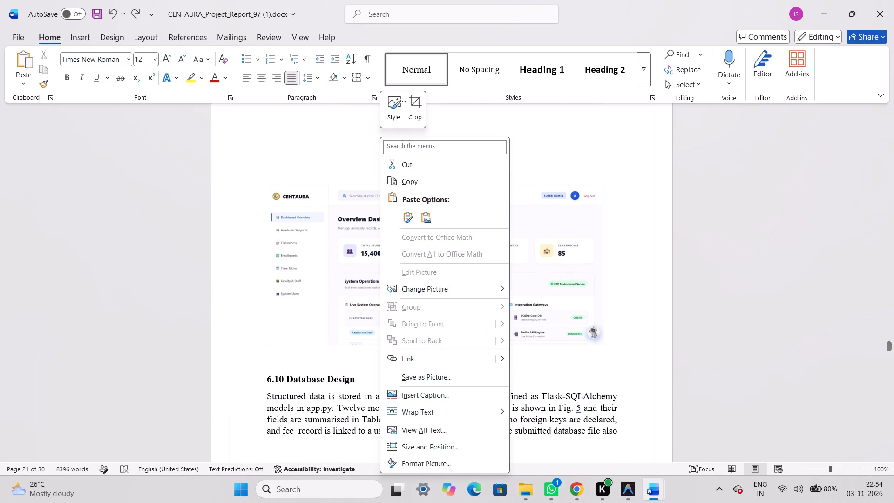
pyautogui.click(359, 211)
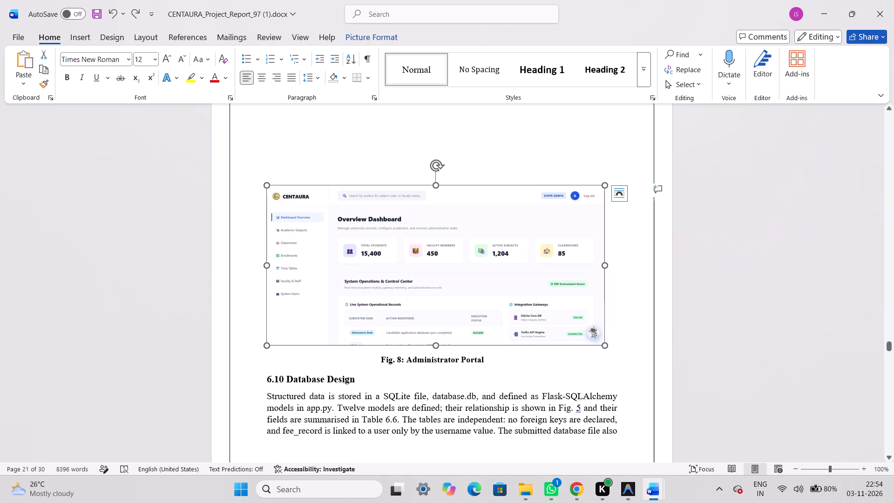
pyautogui.moveTo(437, 345); pyautogui.dragTo(442, 330)
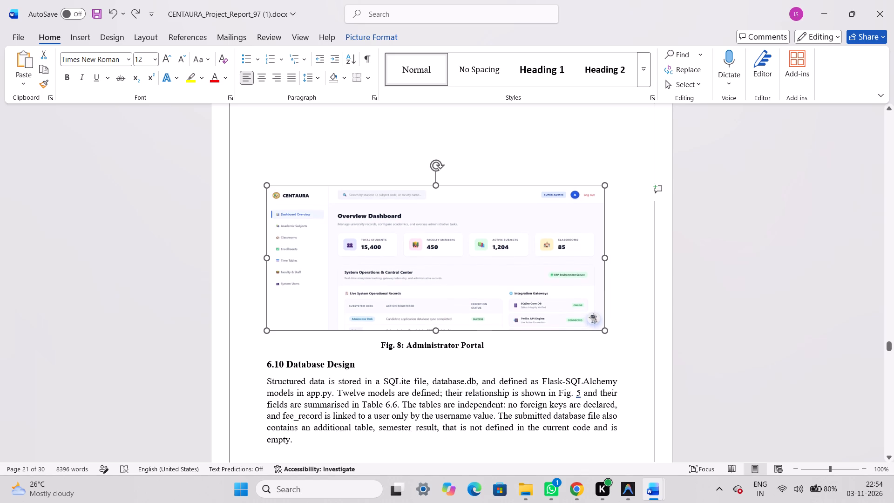
pyautogui.moveTo(442, 330); pyautogui.dragTo(441, 331)
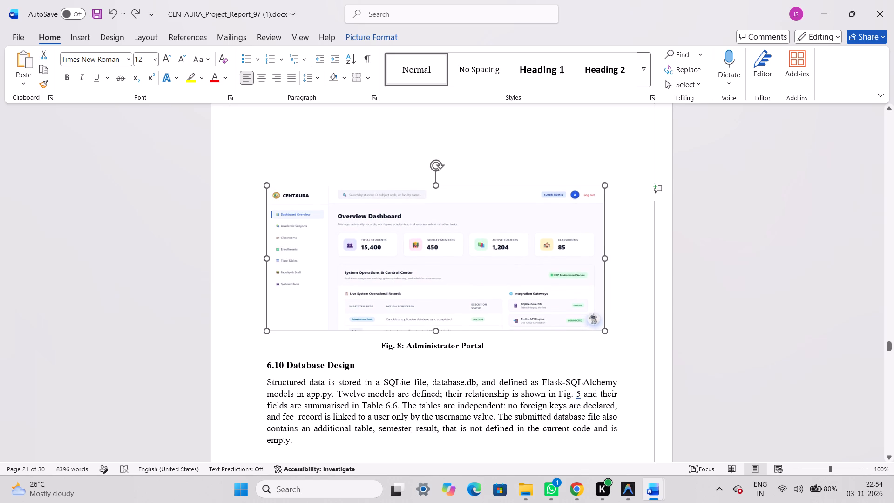
pyautogui.scroll(-1, 441, 331)
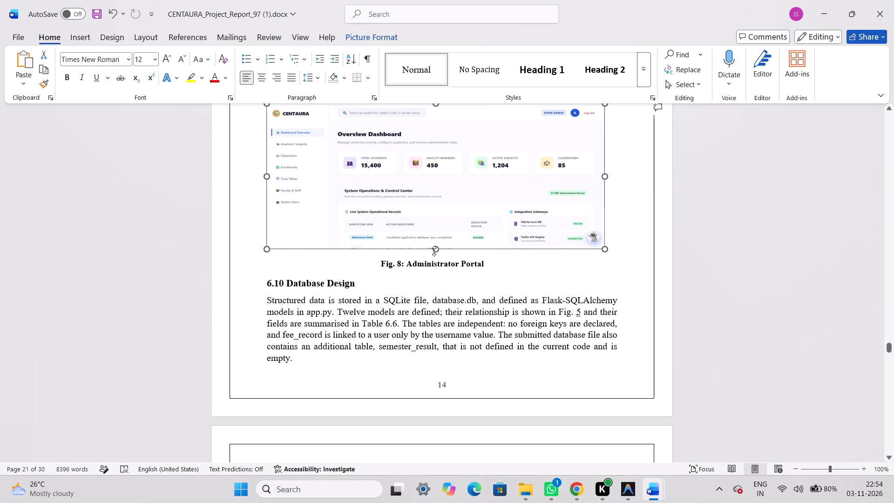
pyautogui.click(435, 251)
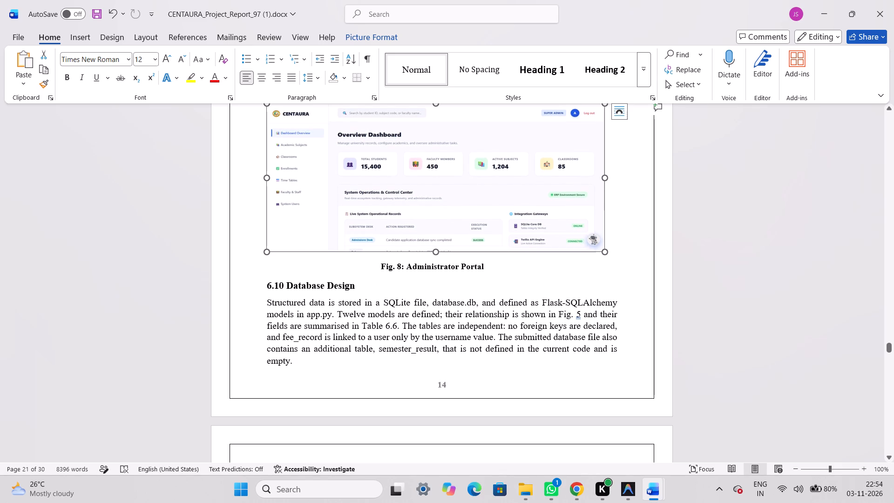
pyautogui.click(718, 277)
# Examine the spacing on page 14 between the Fig. 7 picture, its caption and the Fig. 8 picture.
pyautogui.scroll(1, 456, 321)
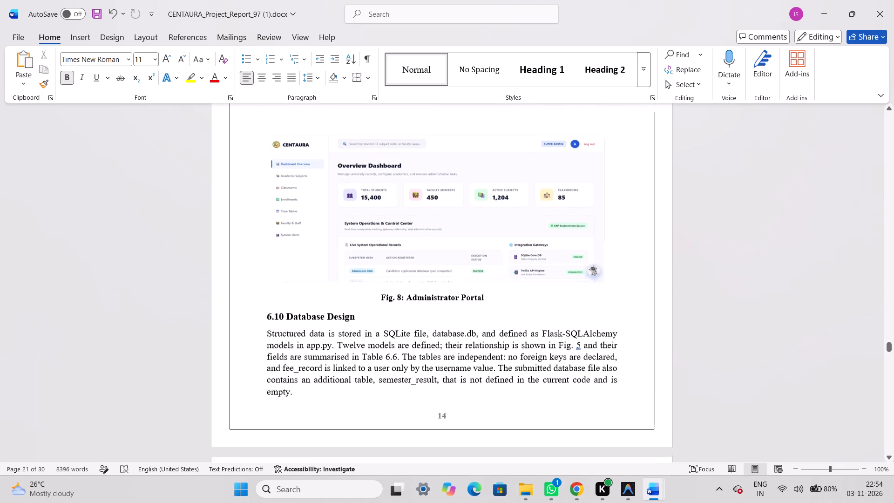
pyautogui.scroll(1, 456, 321)
pyautogui.click(448, 285)
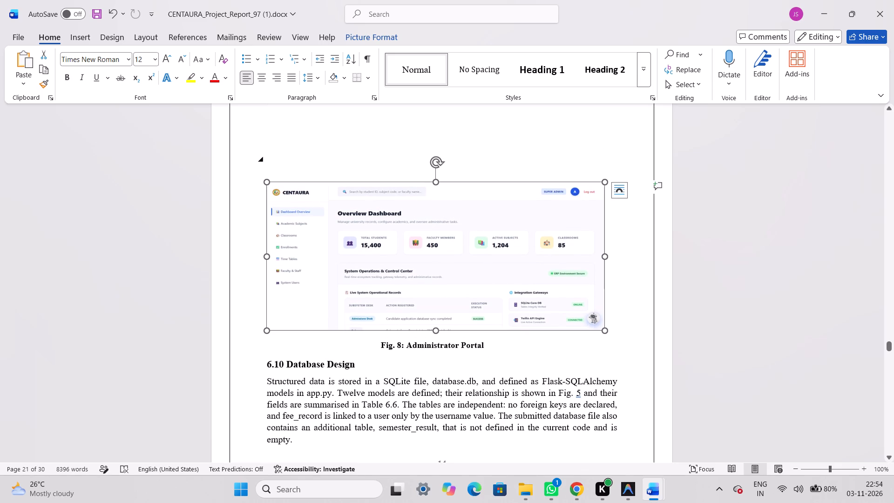
pyautogui.hscroll(1, 513, 156)
pyautogui.scroll(4, 513, 156)
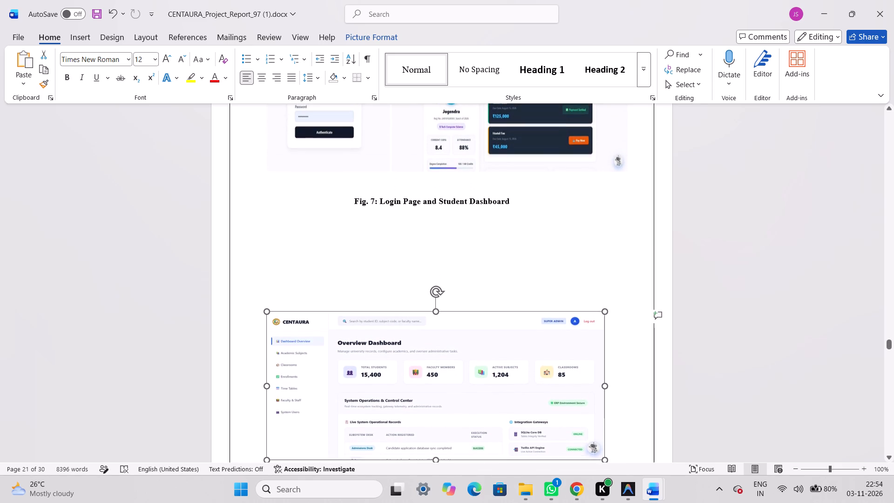
pyautogui.scroll(2, 351, 203)
pyautogui.scroll(-1, 351, 203)
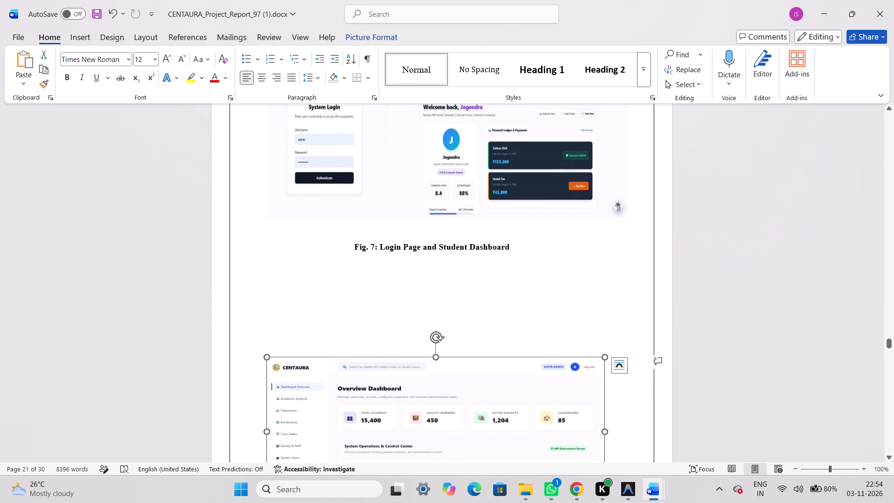
# Copy the "Fig. 7: Login Page and Student Dashboard" caption onto the empty line just above the Fig. 8 picture, indented with spaces to align with the original.
pyautogui.moveTo(354, 248); pyautogui.dragTo(489, 248)
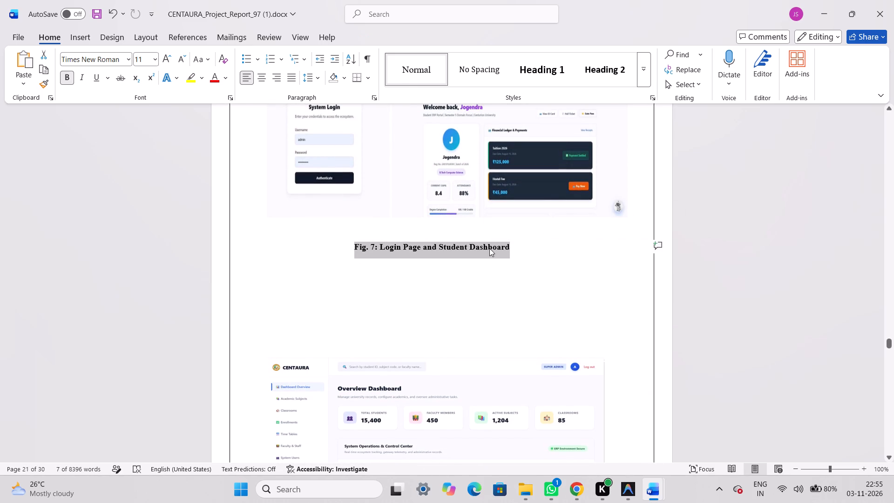
pyautogui.hotkey('ctrl', 'c')
pyautogui.click(427, 338)
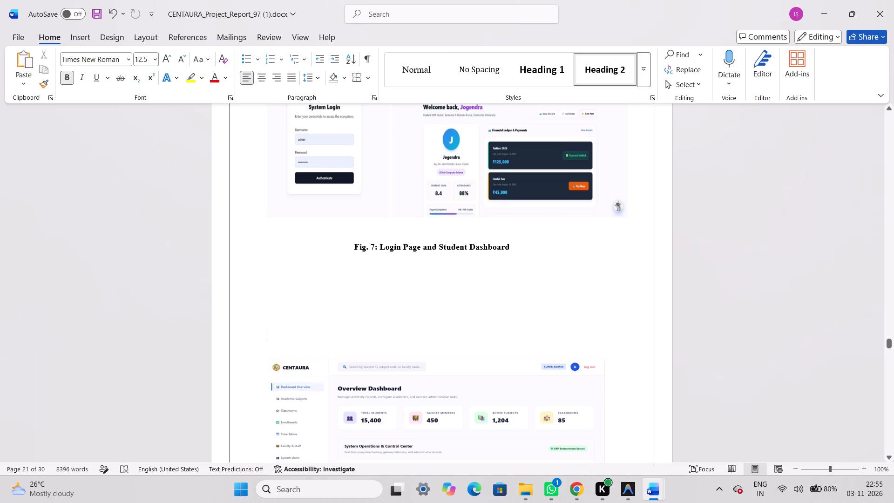
pyautogui.press('Down')
pyautogui.press('Up')
pyautogui.press('space')
pyautogui.press('space')
pyautogui.press('space')
pyautogui.press('space')
pyautogui.press('space')
pyautogui.press('space')
pyautogui.press('space')
pyautogui.press('space')
pyautogui.press('space')
pyautogui.press('space')
pyautogui.press('space')
pyautogui.press('space')
pyautogui.press('space')
pyautogui.press('space')
pyautogui.press('space')
pyautogui.press('space')
pyautogui.press('space')
pyautogui.press('space')
pyautogui.press('space')
pyautogui.press('space')
pyautogui.press('BackSpace')
pyautogui.press('BackSpace')
pyautogui.press('BackSpace')
pyautogui.press('BackSpace')
pyautogui.press('BackSpace')
pyautogui.hotkey('ctrl', 'v')
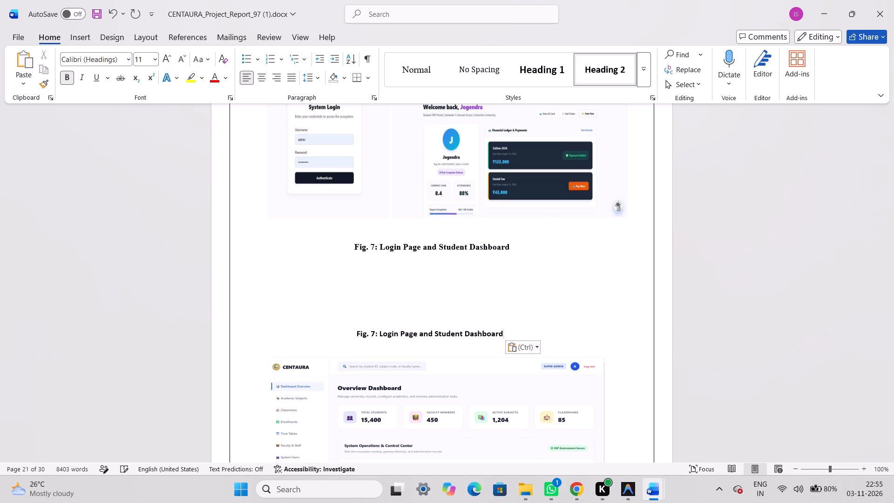
# Set the font of the copied Fig. 7 caption above the Fig. 8 picture to Times New Roman.
pyautogui.scroll(-2, 368, 330)
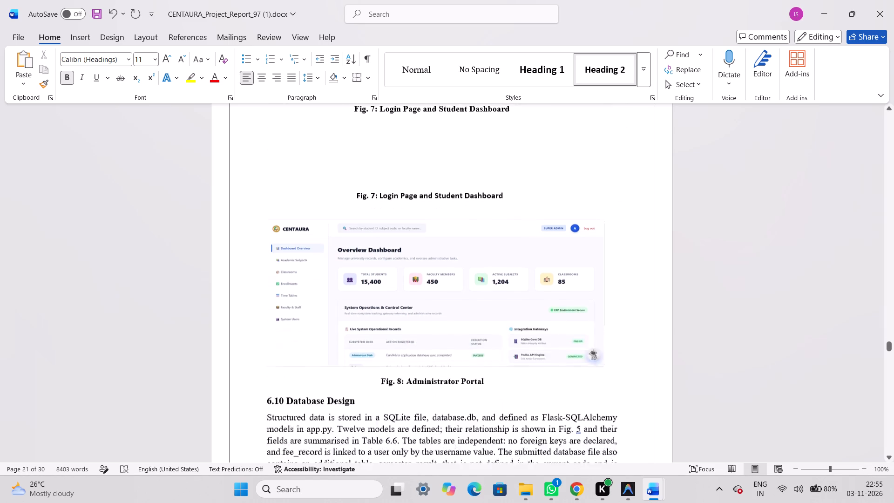
pyautogui.scroll(-1, 368, 330)
pyautogui.scroll(2, 368, 330)
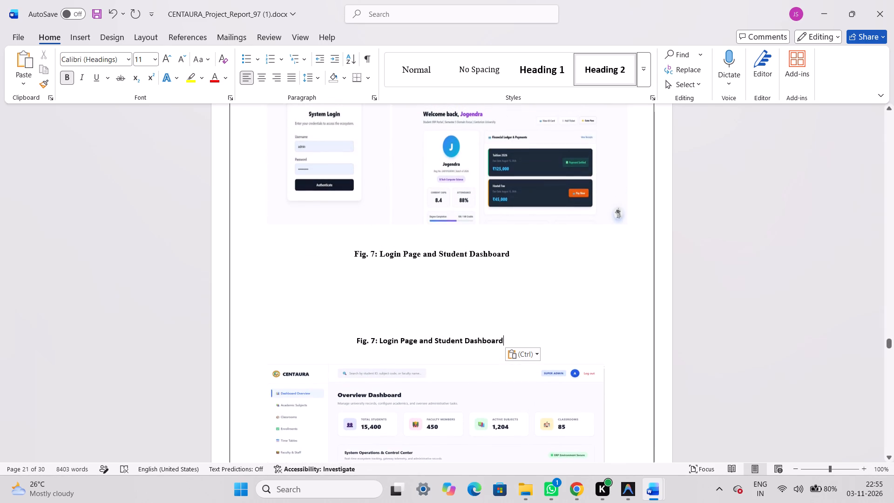
pyautogui.moveTo(365, 255); pyautogui.dragTo(359, 254)
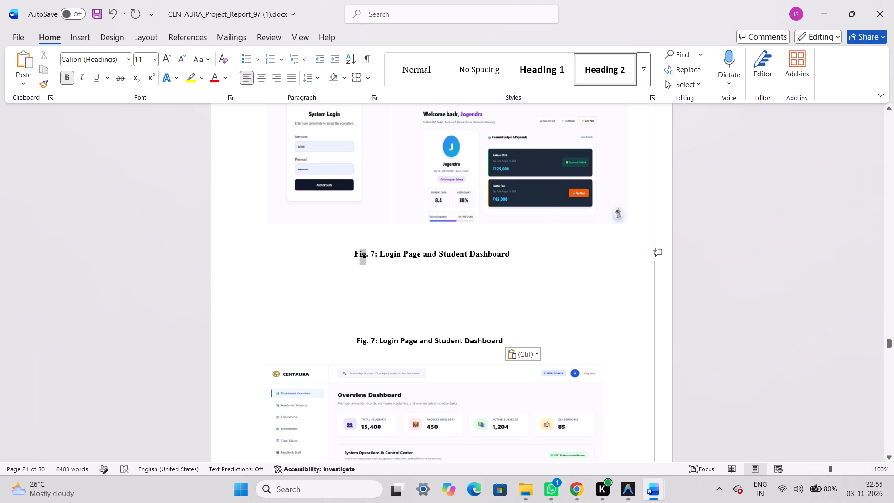
pyautogui.moveTo(359, 254); pyautogui.dragTo(359, 254)
pyautogui.click(359, 254)
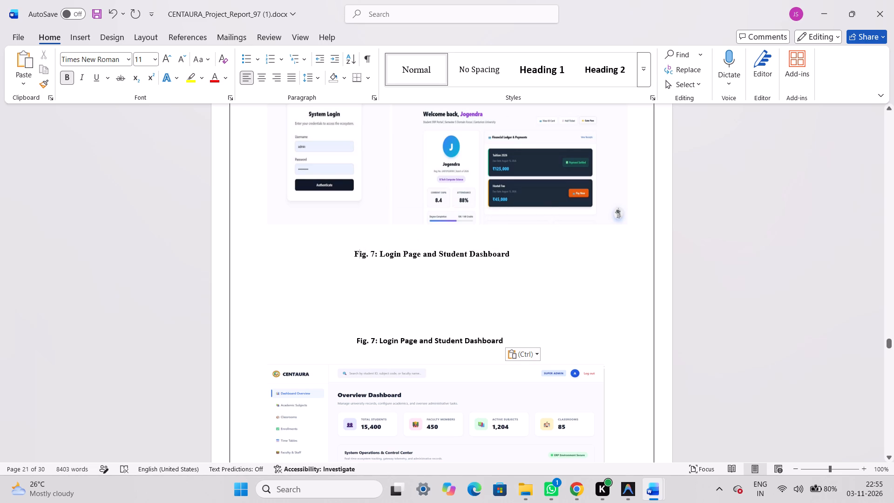
pyautogui.moveTo(355, 253); pyautogui.dragTo(431, 240)
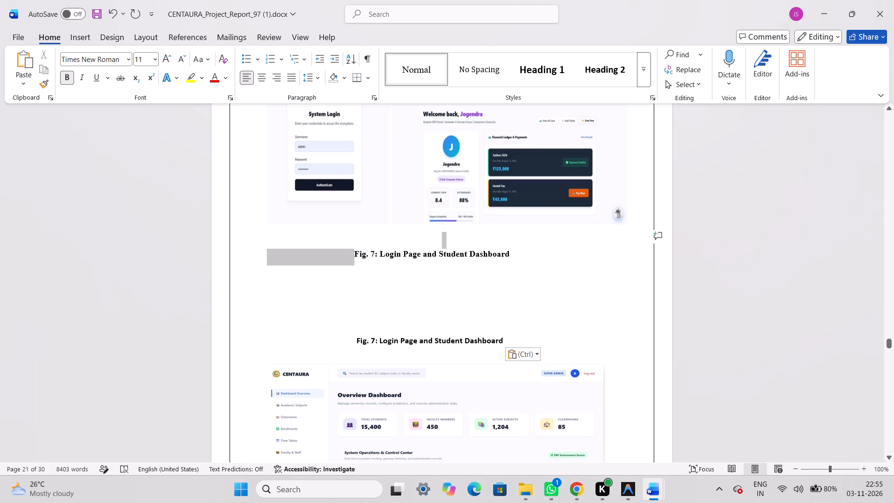
pyautogui.moveTo(431, 240); pyautogui.dragTo(467, 245)
pyautogui.doubleClick(453, 345)
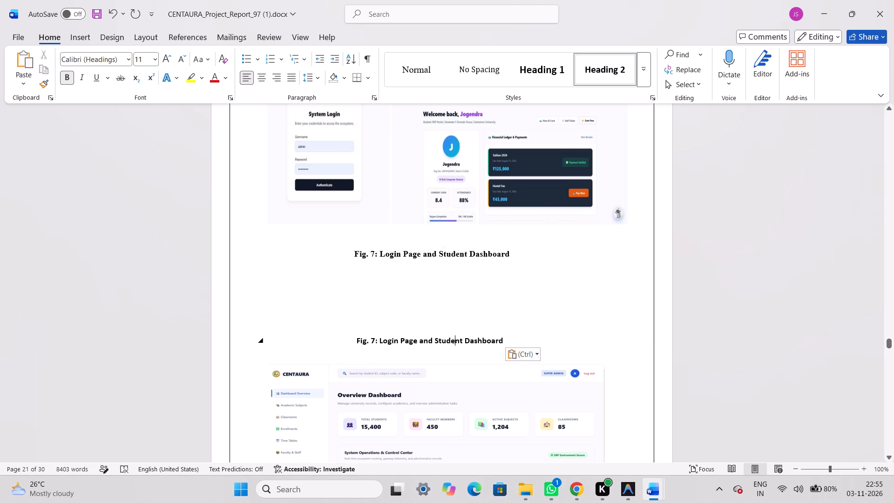
pyautogui.moveTo(357, 340); pyautogui.dragTo(502, 340)
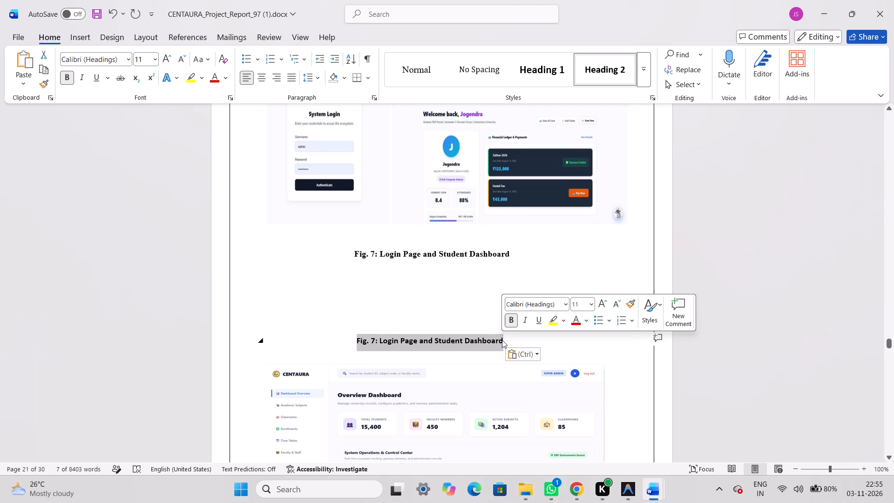
pyautogui.click(540, 306)
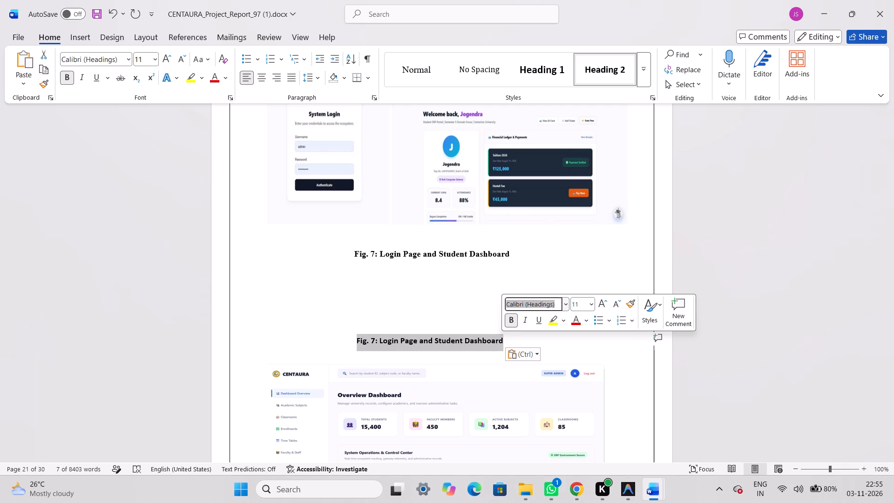
pyautogui.write('ti')
pyautogui.press('Return')
pyautogui.click(450, 306)
# Delete the original Fig. 7 caption directly beneath the login page and student dashboard picture.
pyautogui.scroll(-2, 450, 306)
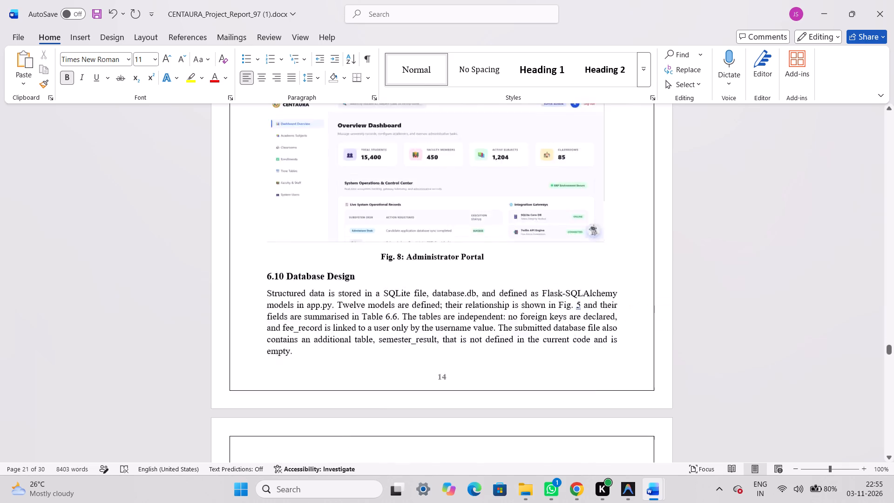
pyautogui.scroll(-1, 450, 306)
pyautogui.scroll(5, 450, 306)
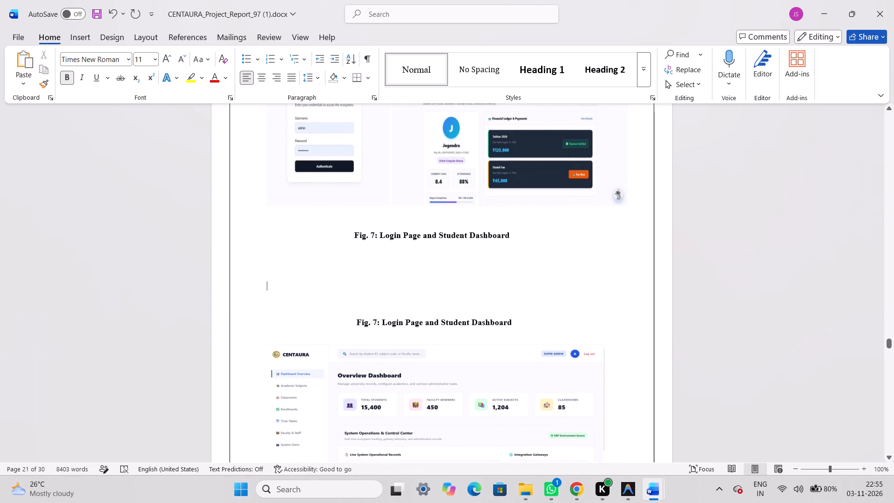
pyautogui.moveTo(357, 234); pyautogui.dragTo(489, 242)
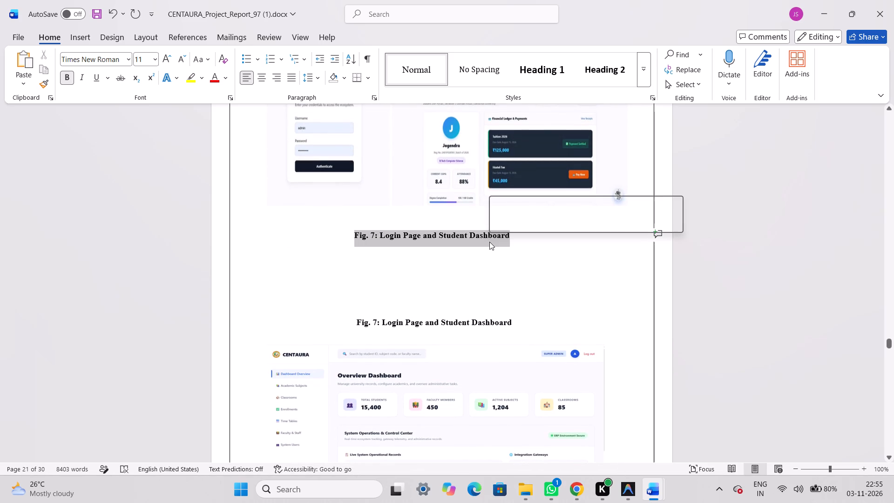
pyautogui.press('BackSpace')
# Copy the Fig. 7 login page and student dashboard picture at the start of page 14.
pyautogui.scroll(1, 489, 242)
pyautogui.click(489, 242)
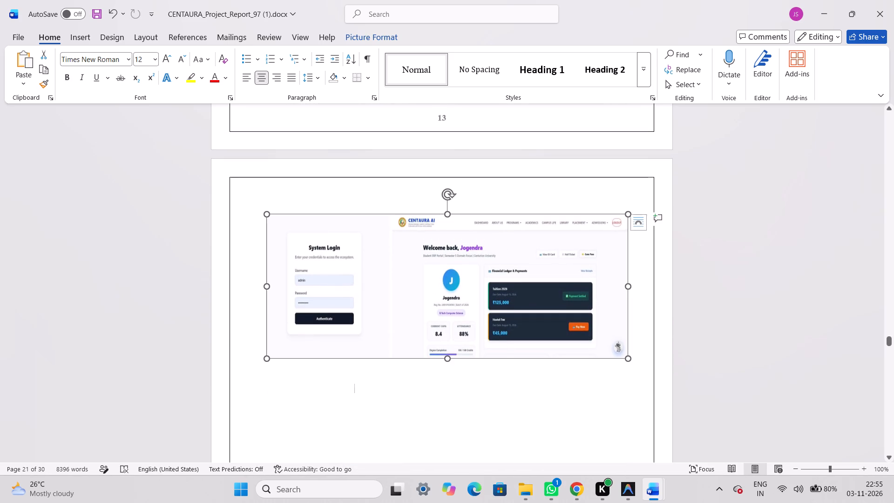
pyautogui.hotkey('ctrl', 'c')
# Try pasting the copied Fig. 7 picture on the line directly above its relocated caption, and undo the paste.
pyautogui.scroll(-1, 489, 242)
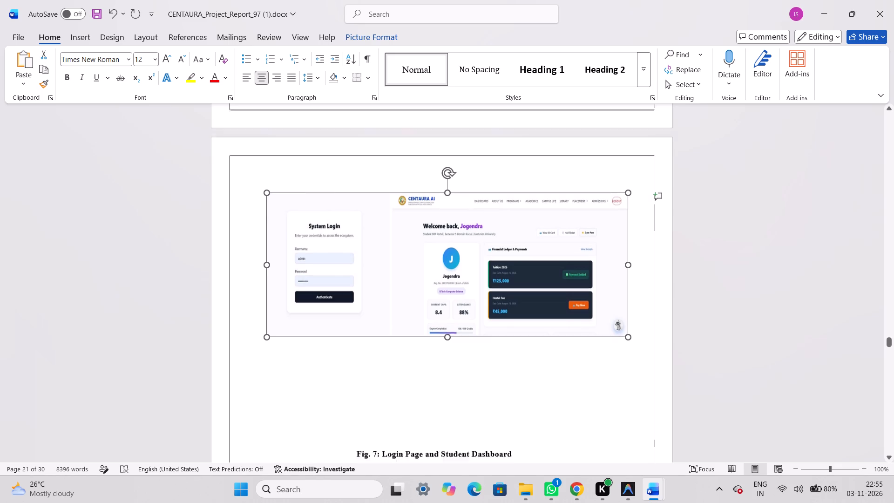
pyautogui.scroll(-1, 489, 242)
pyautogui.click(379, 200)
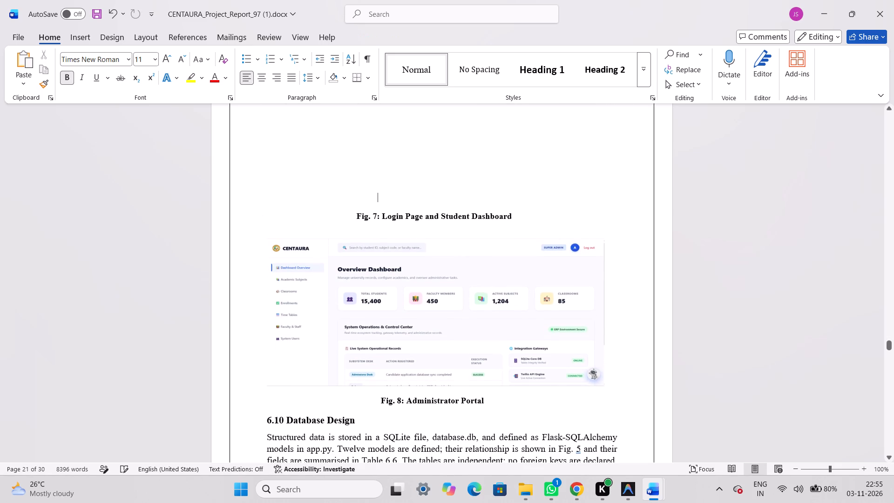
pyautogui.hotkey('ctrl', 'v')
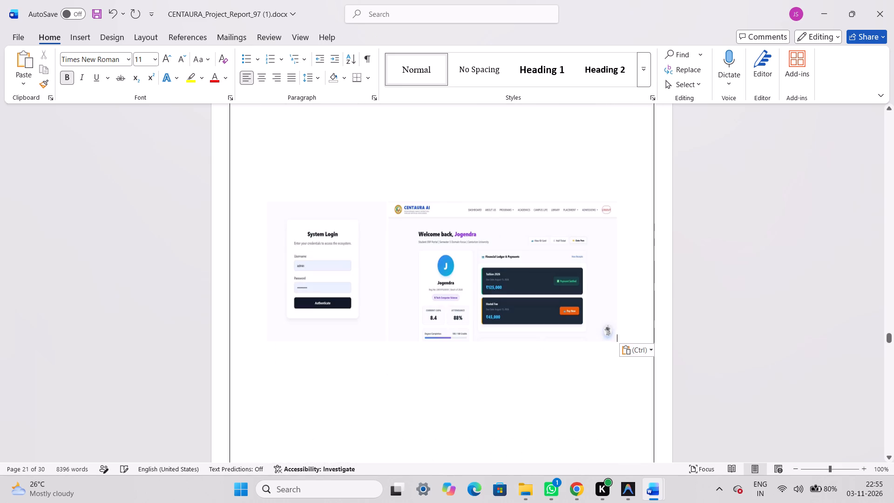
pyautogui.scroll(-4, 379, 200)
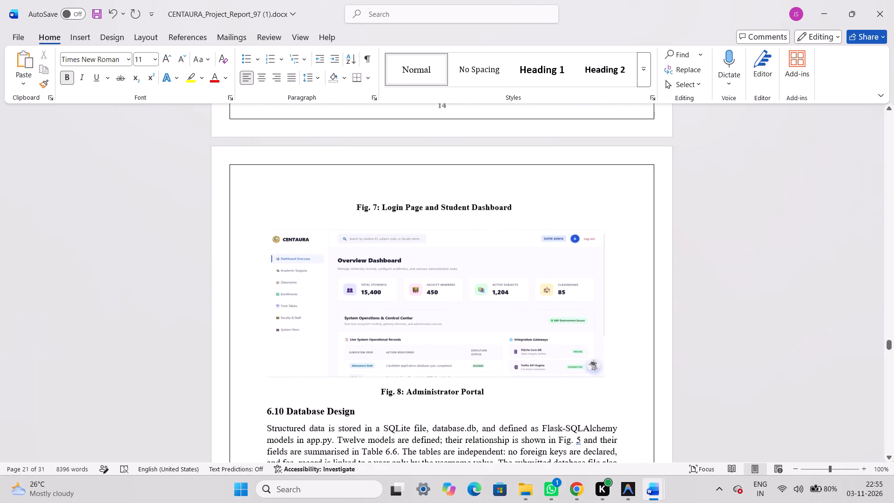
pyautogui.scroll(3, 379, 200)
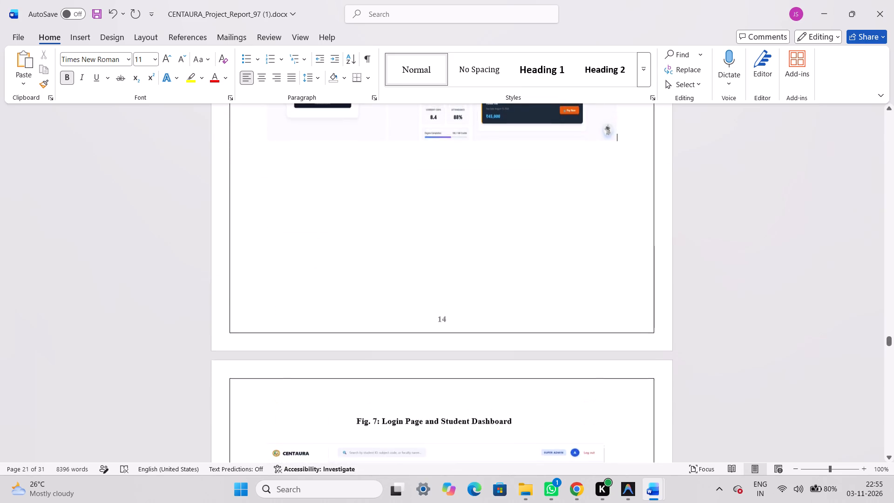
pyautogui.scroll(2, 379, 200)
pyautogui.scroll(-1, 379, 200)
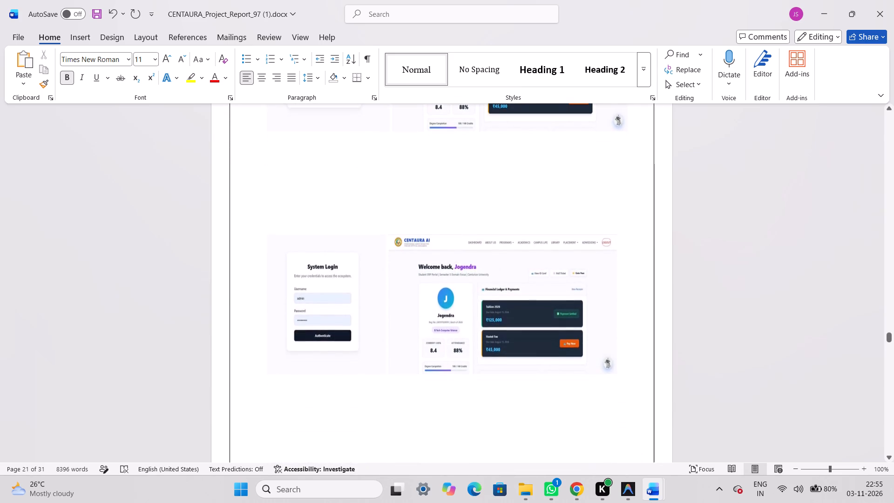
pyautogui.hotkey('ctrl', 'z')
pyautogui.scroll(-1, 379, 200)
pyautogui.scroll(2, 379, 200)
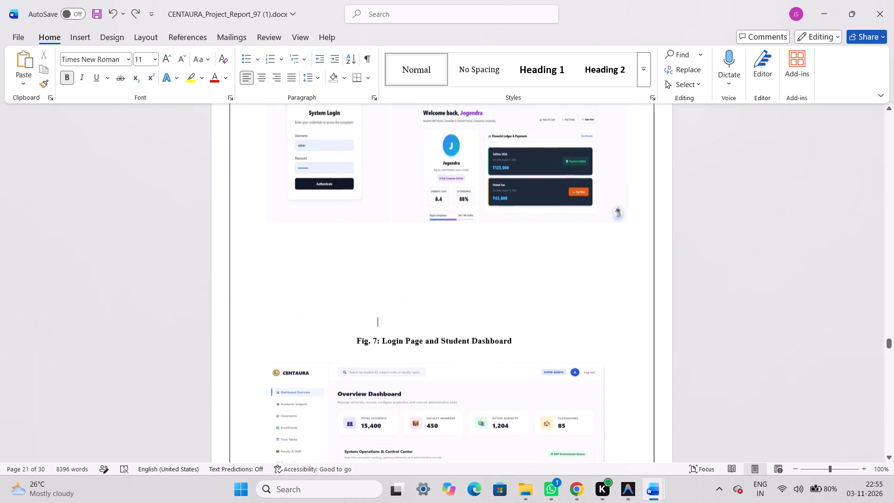
# Paste the copied Fig. 7 picture on the centred empty line between the original picture and the relocated caption.
pyautogui.press('Up')
pyautogui.press('Up')
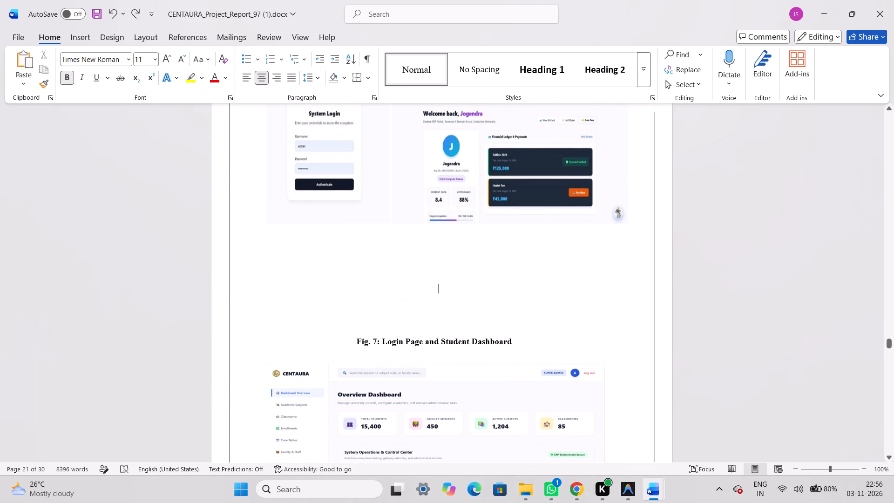
pyautogui.hotkey('ctrl', 'v')
pyautogui.scroll(-1, 379, 200)
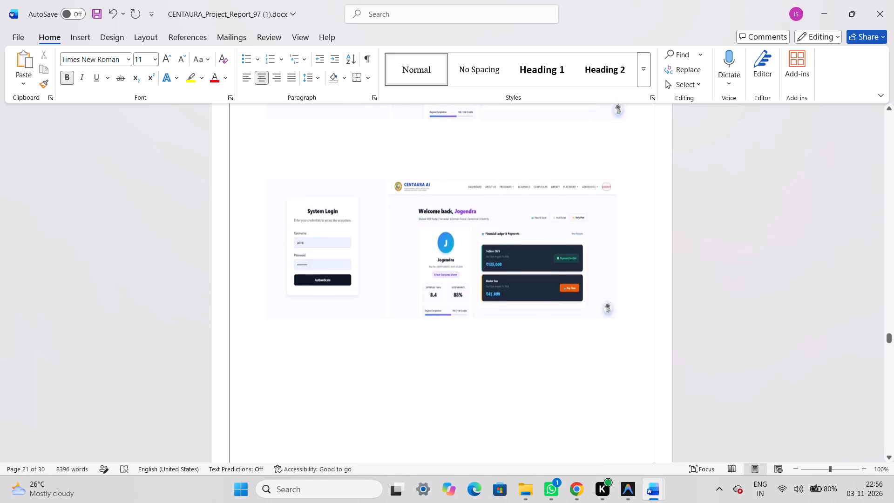
pyautogui.scroll(-1, 379, 200)
pyautogui.scroll(1, 379, 200)
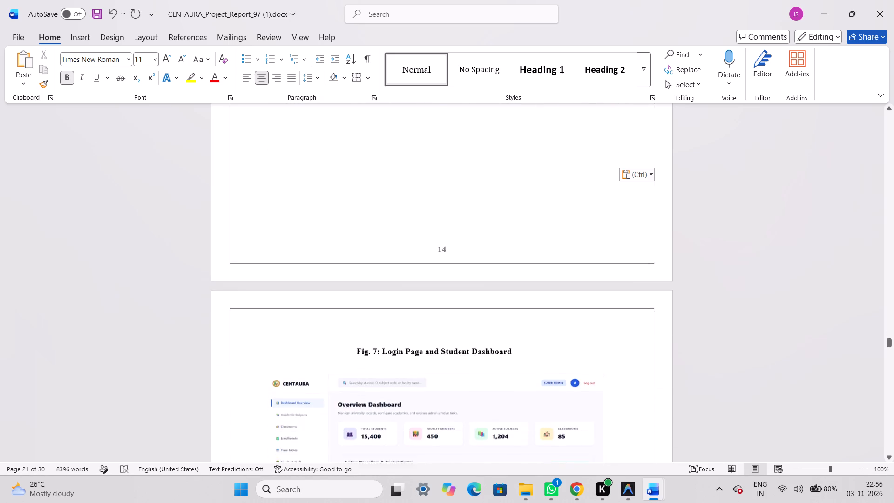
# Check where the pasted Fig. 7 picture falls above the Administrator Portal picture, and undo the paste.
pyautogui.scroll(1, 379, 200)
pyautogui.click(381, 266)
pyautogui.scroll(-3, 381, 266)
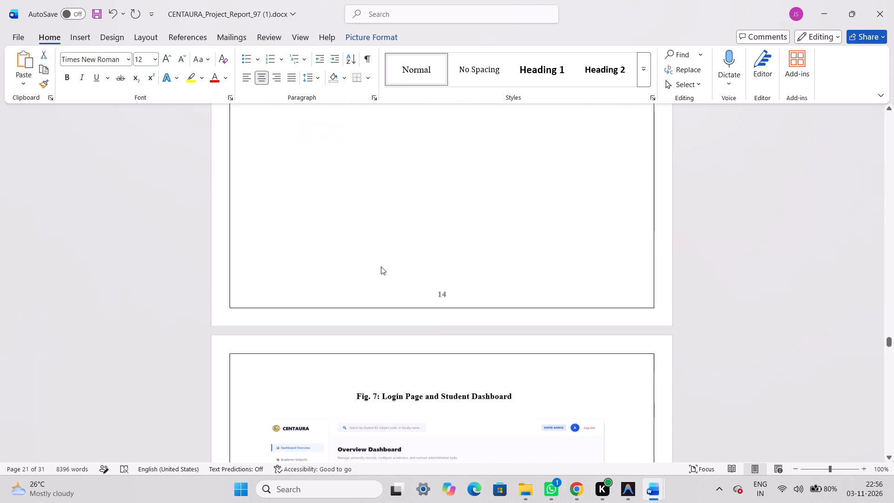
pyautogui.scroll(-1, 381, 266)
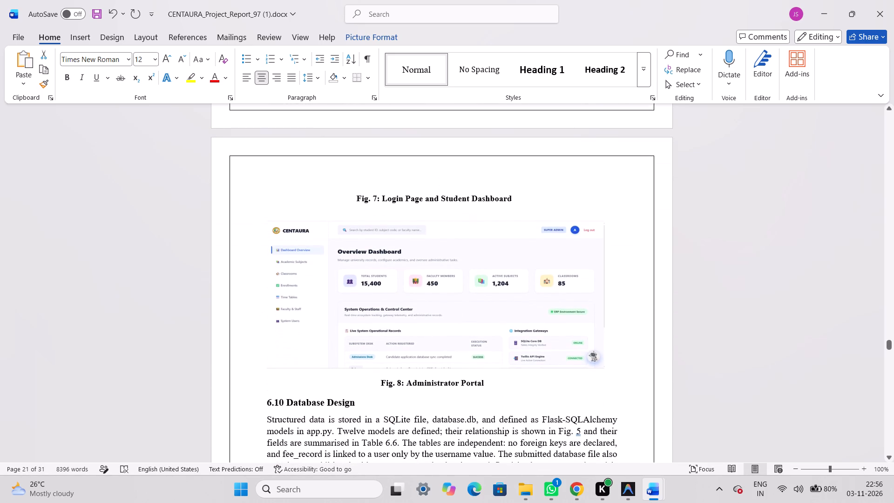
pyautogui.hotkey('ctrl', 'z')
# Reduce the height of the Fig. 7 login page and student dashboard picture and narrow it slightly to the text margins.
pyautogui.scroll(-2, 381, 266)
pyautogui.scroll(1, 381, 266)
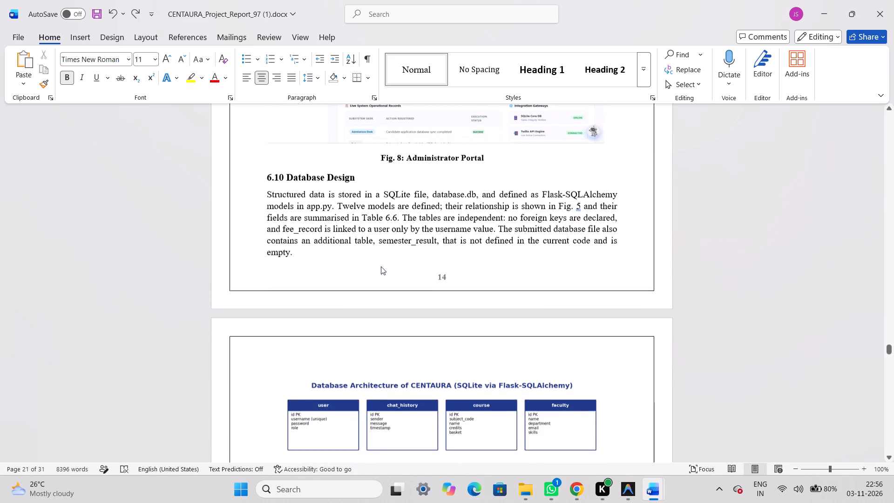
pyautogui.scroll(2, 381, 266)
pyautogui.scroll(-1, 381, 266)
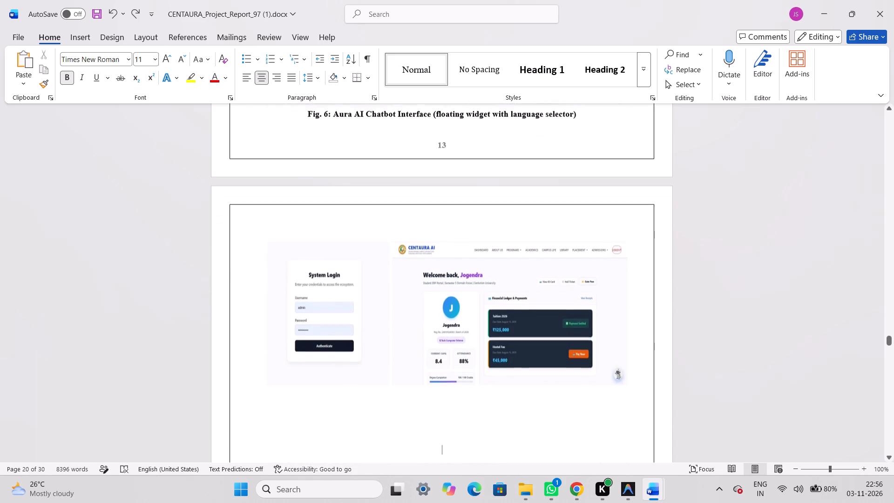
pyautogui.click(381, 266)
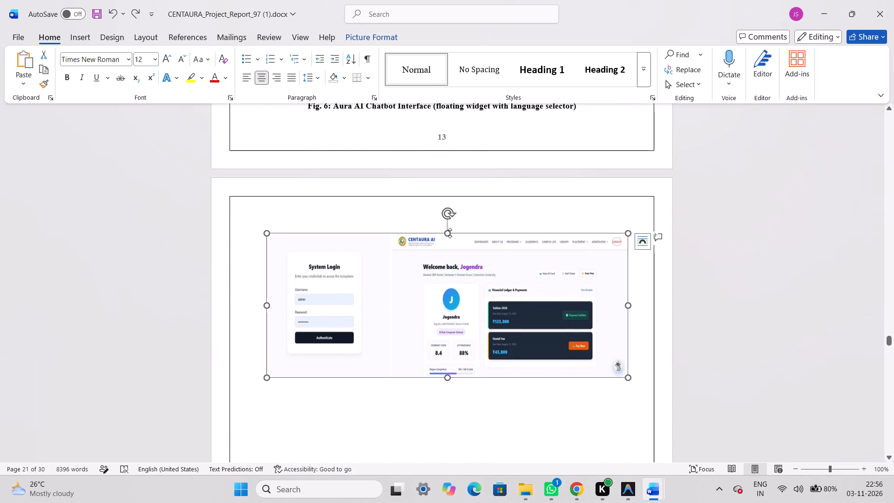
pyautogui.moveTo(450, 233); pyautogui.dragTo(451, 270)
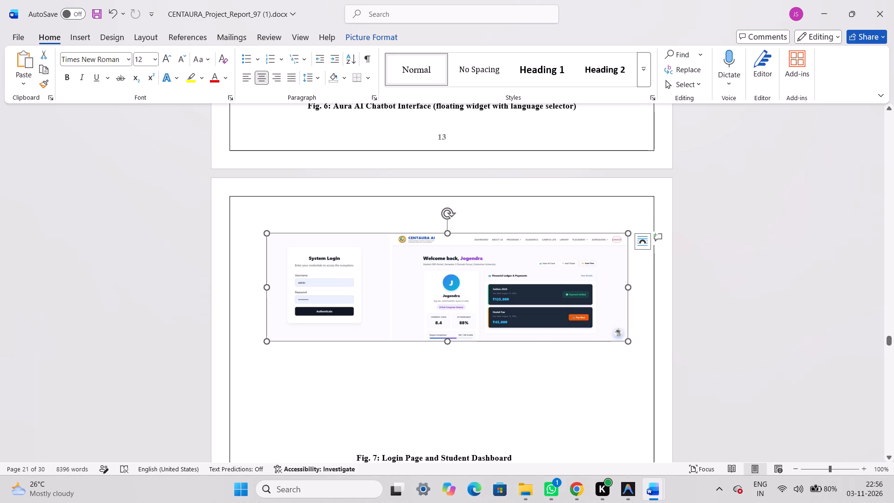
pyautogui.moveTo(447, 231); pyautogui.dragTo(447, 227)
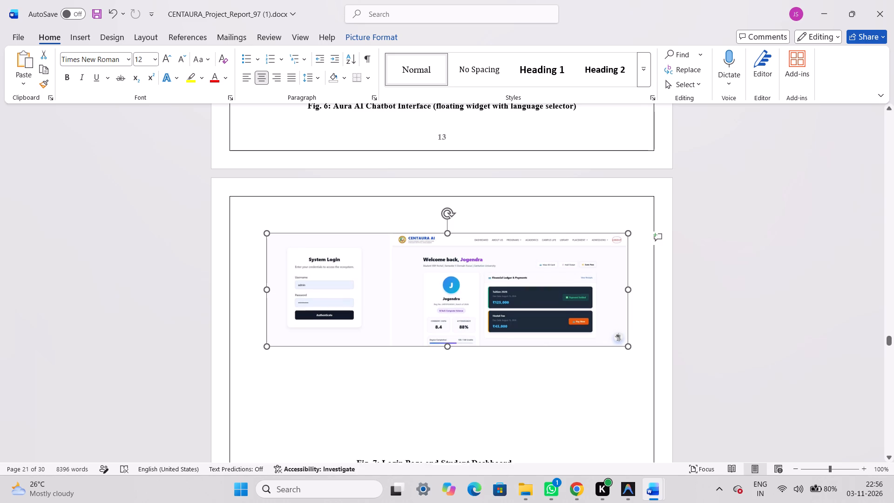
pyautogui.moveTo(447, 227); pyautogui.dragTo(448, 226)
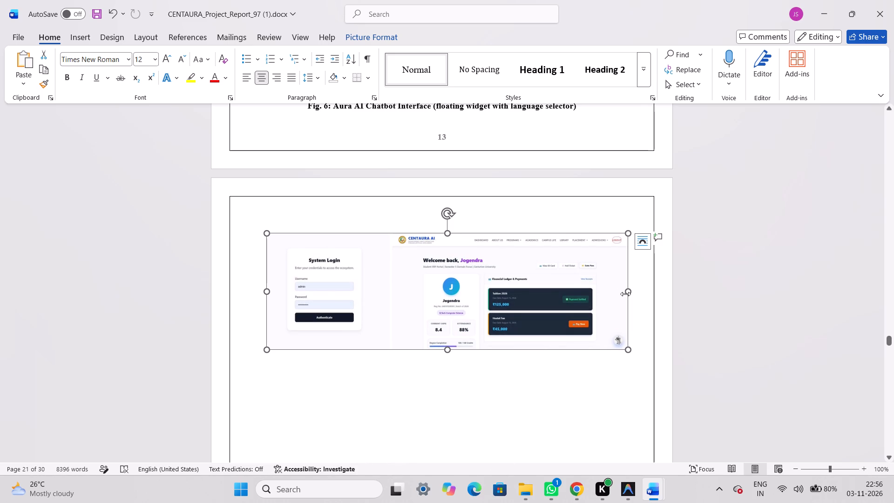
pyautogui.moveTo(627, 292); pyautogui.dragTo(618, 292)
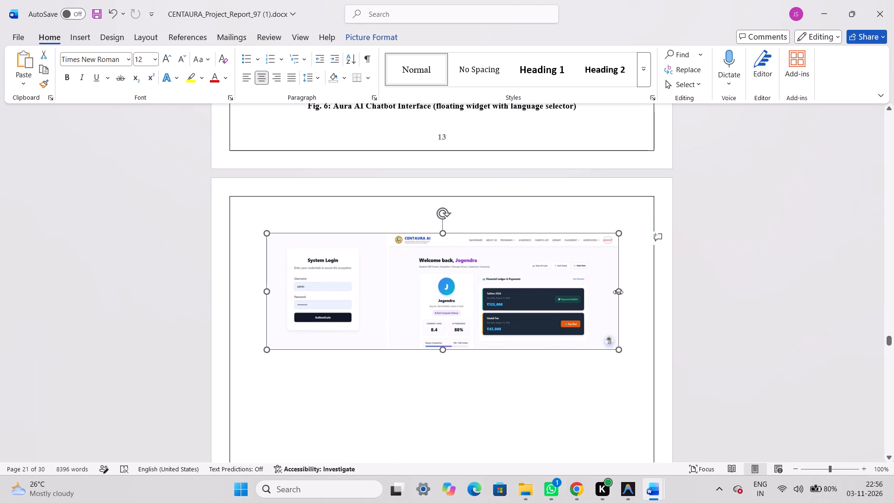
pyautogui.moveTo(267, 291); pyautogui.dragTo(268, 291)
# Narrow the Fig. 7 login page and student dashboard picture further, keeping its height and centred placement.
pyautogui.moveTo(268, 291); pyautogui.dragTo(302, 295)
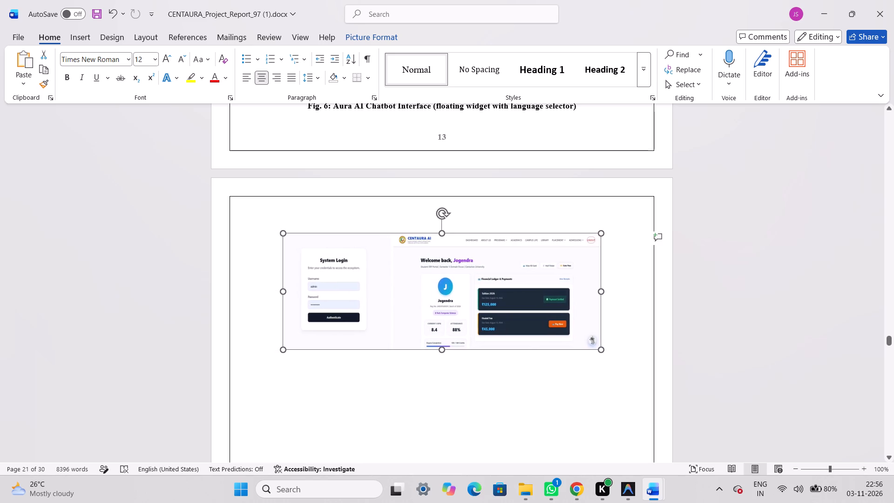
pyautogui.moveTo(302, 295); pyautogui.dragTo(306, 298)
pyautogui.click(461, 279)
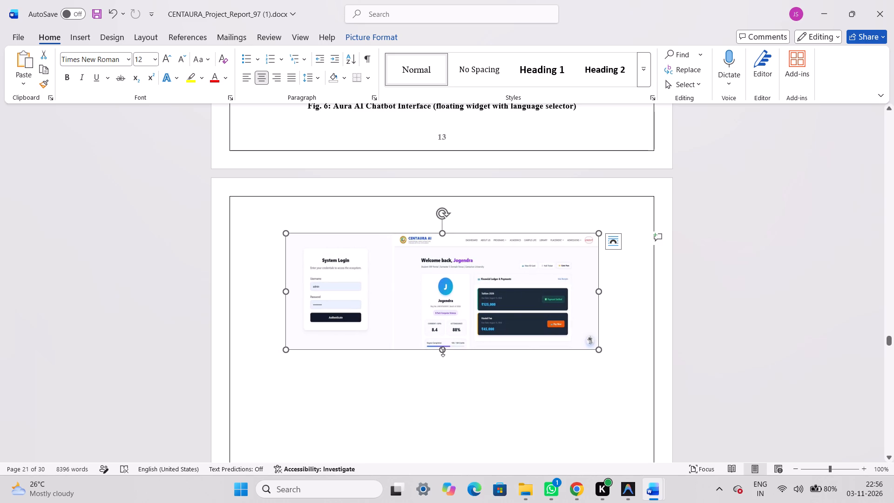
# Examine the spacing and page layout of the Fig. 6, Fig. 7 and Fig. 8 pictures and their captions.
pyautogui.scroll(-4, 443, 352)
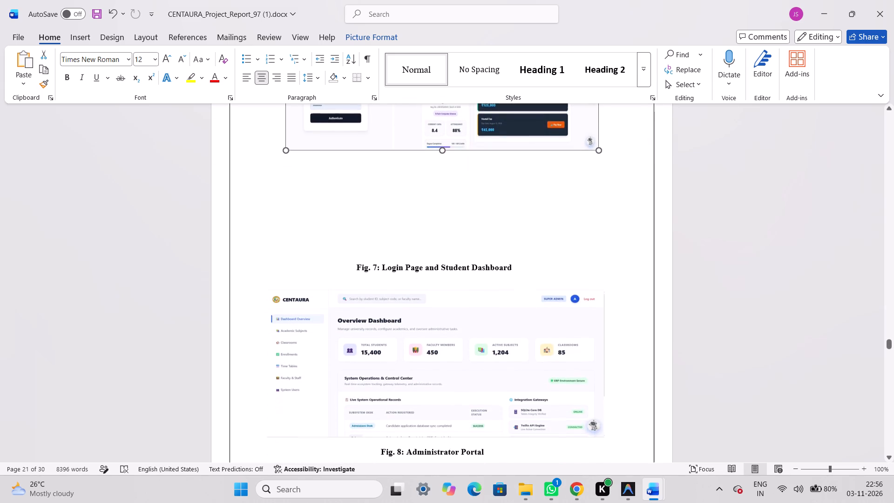
pyautogui.scroll(-1, 443, 352)
pyautogui.scroll(8, 443, 352)
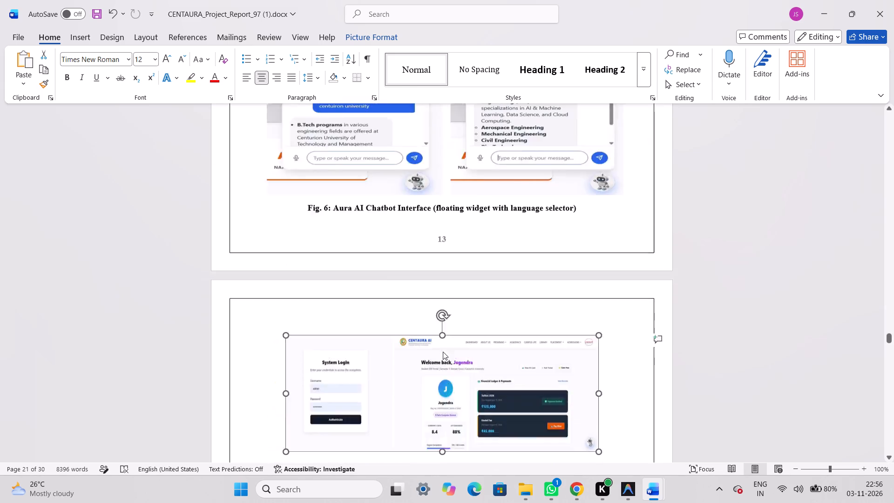
pyautogui.scroll(1, 443, 352)
pyautogui.scroll(-1, 443, 352)
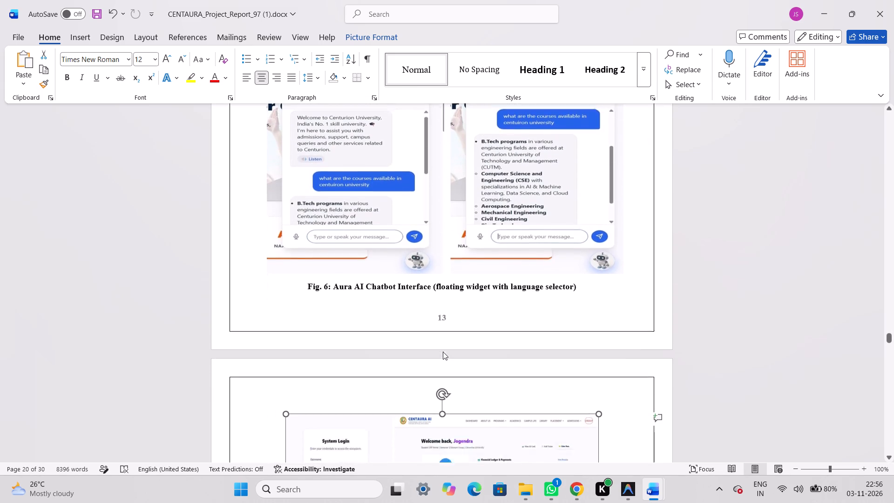
pyautogui.scroll(-3, 443, 352)
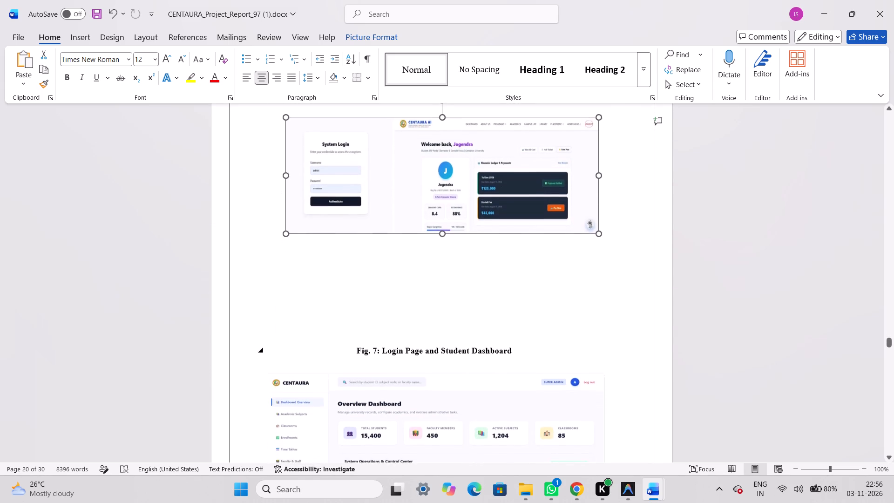
pyautogui.scroll(-2, 443, 352)
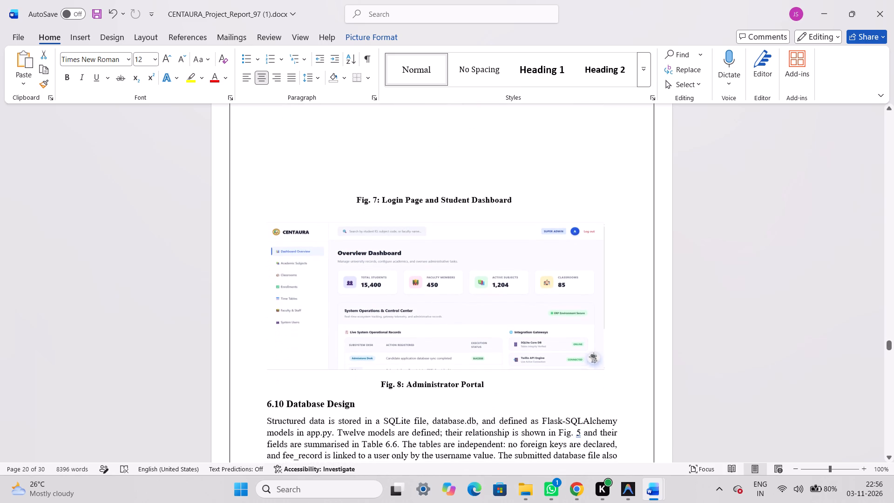
pyautogui.scroll(3, 443, 352)
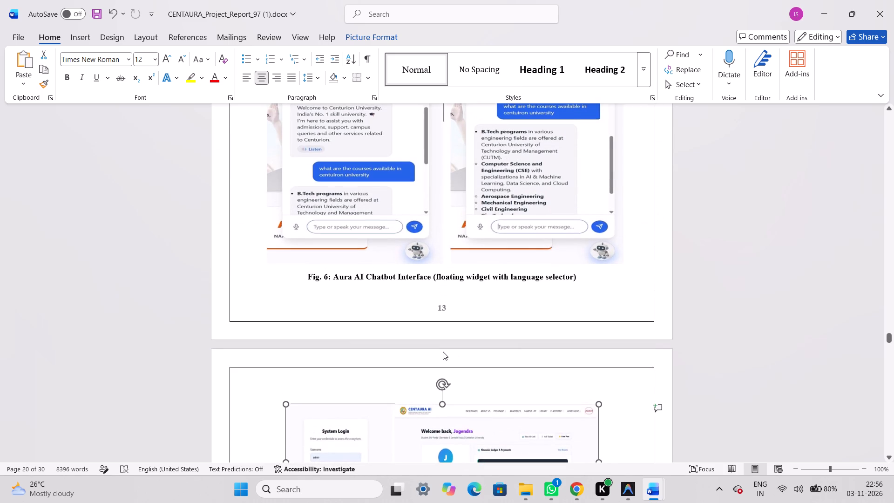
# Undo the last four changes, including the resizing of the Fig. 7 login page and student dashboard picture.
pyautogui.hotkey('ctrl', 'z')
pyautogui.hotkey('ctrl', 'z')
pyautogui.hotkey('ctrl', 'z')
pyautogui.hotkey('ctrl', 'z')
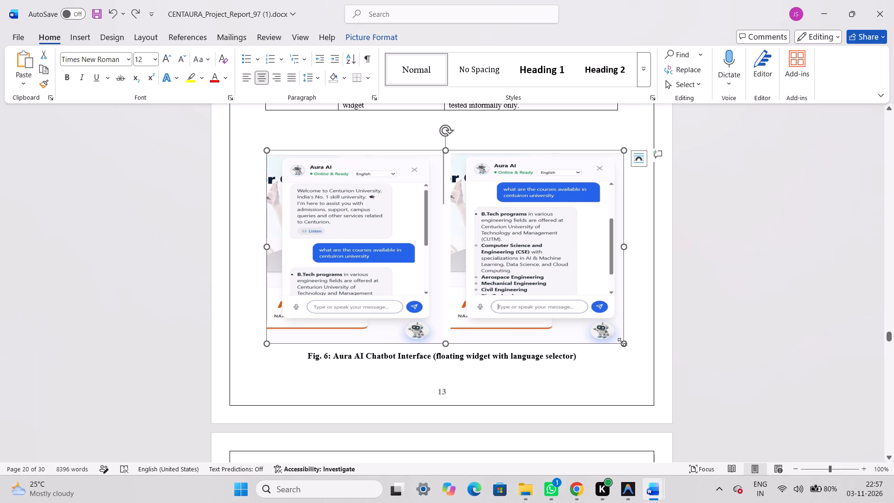
# Shrink the Fig. 6 Aura AI chatbot picture slightly so its width roughly matches the table above it.
pyautogui.moveTo(622, 342); pyautogui.dragTo(619, 336)
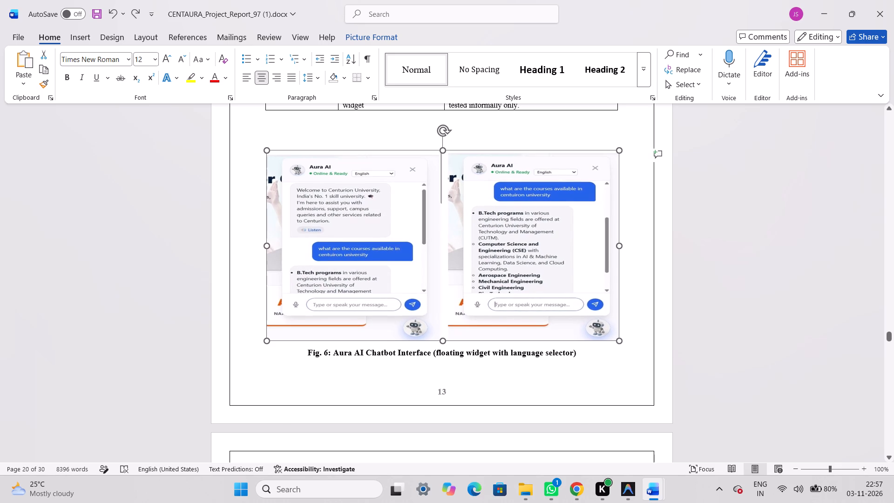
pyautogui.moveTo(619, 336); pyautogui.dragTo(620, 337)
pyautogui.click(771, 326)
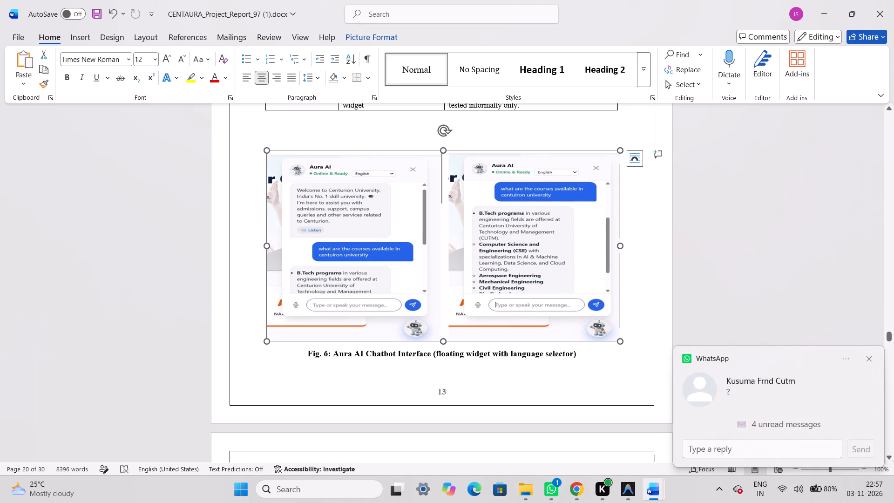
# Review the figure and caption layout around Fig. 6 and Fig. 7, Table 6.5, and the earlier Fig. 2 functional workflow page.
pyautogui.scroll(-3, 771, 326)
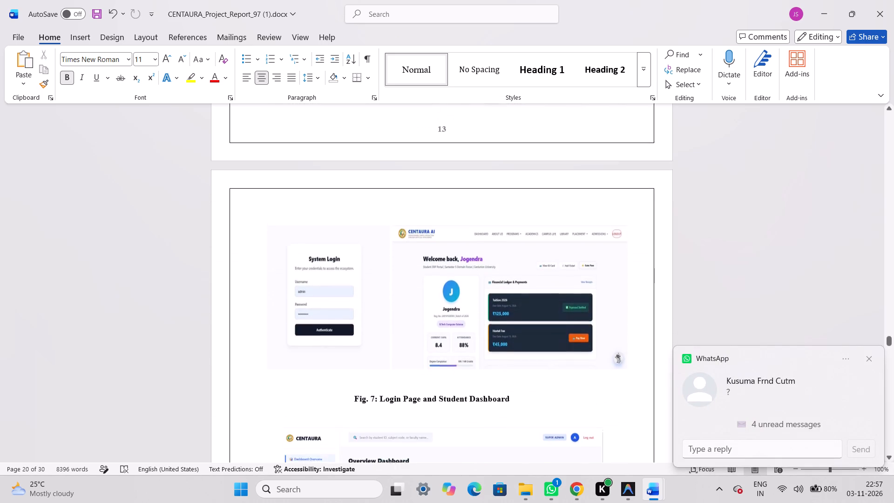
pyautogui.scroll(-2, 771, 326)
pyautogui.scroll(6, 771, 326)
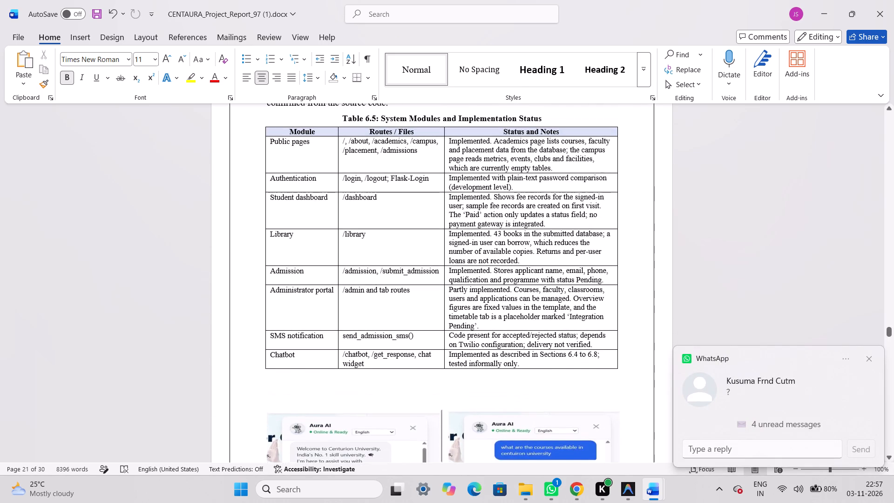
pyautogui.scroll(12, 595, 231)
pyautogui.scroll(-1, 595, 231)
pyautogui.scroll(1, 595, 231)
pyautogui.scroll(-1, 595, 231)
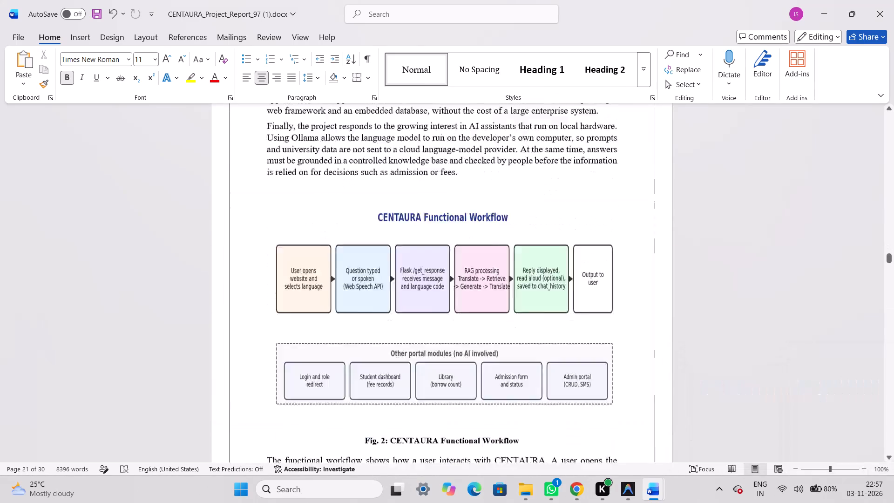
pyautogui.scroll(-1, 595, 231)
pyautogui.scroll(4, 595, 231)
pyautogui.scroll(-1, 595, 231)
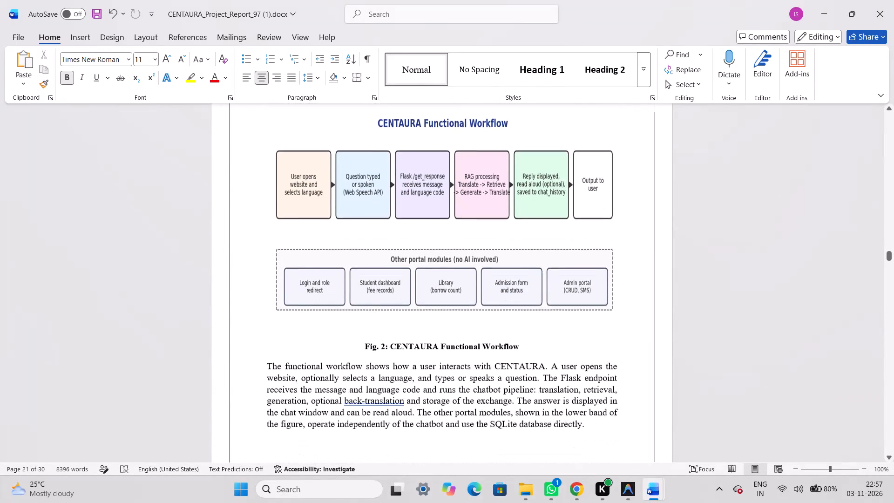
pyautogui.scroll(-1, 595, 231)
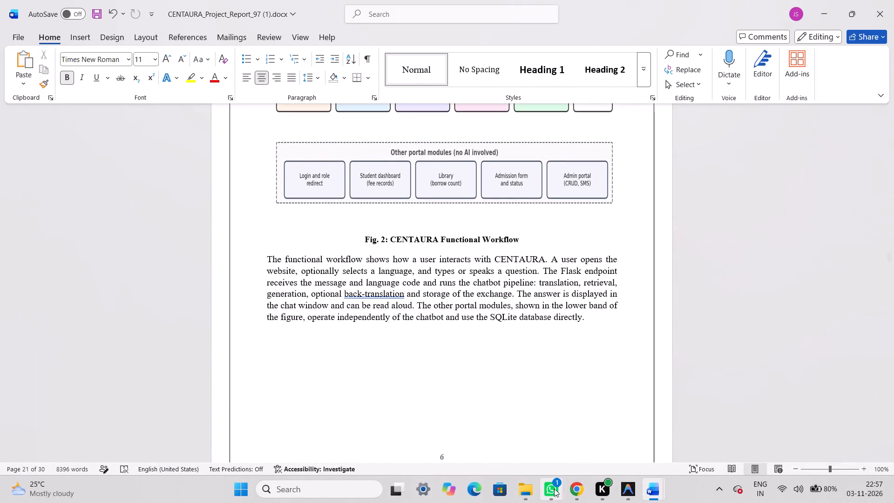
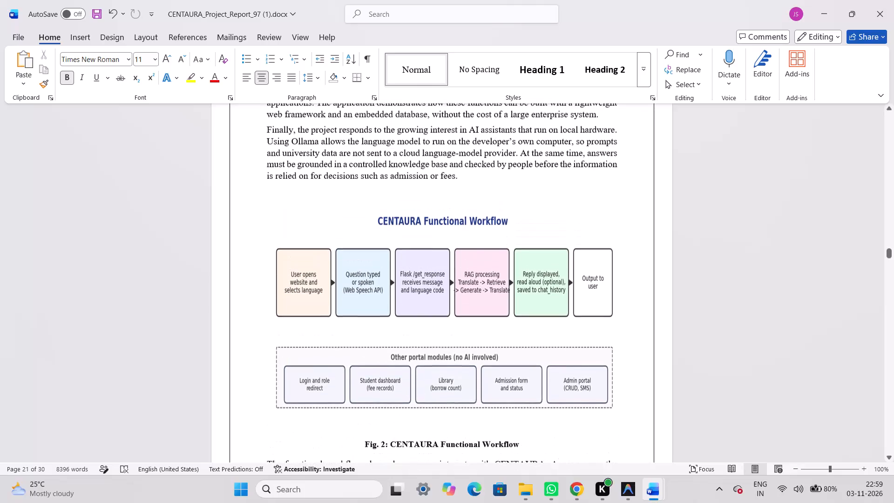
# Review the page layout around the Fig. 2 functional workflow, the start of chapter 5, section 4.1 and the system architecture figure.
pyautogui.scroll(-10, 479, 295)
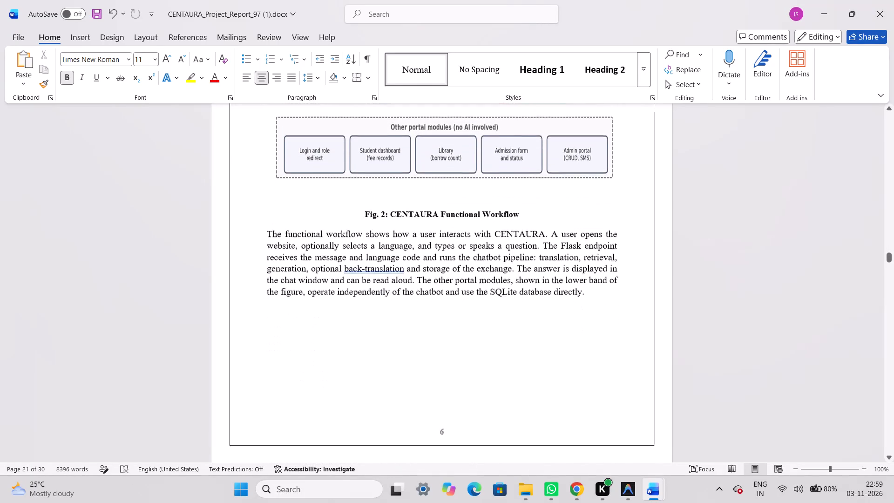
pyautogui.scroll(-11, 474, 313)
pyautogui.scroll(8, 477, 313)
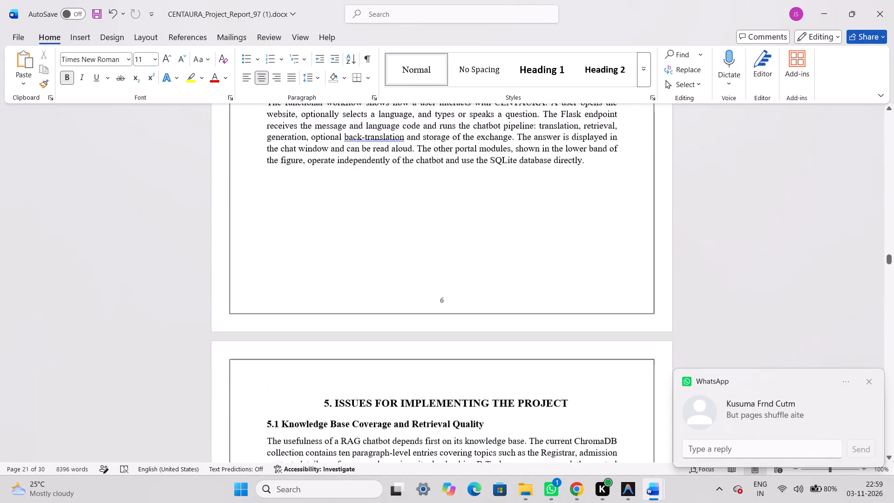
pyautogui.middleClick(676, 304)
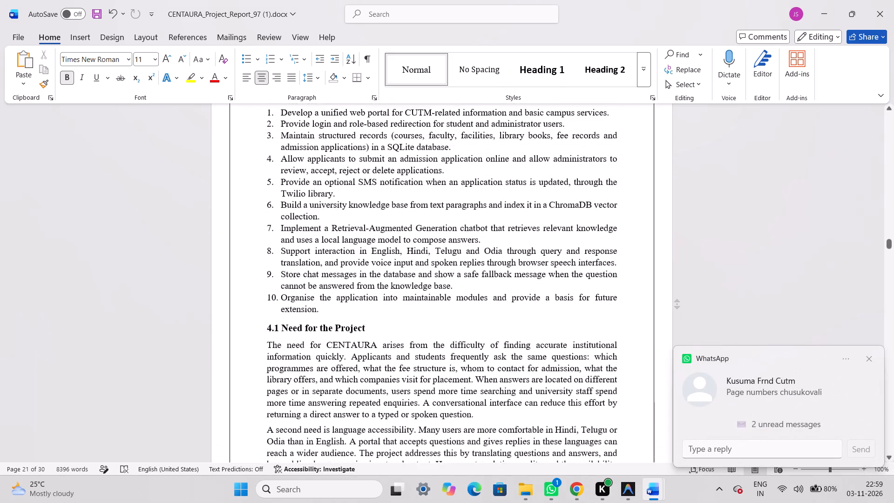
pyautogui.click(699, 265)
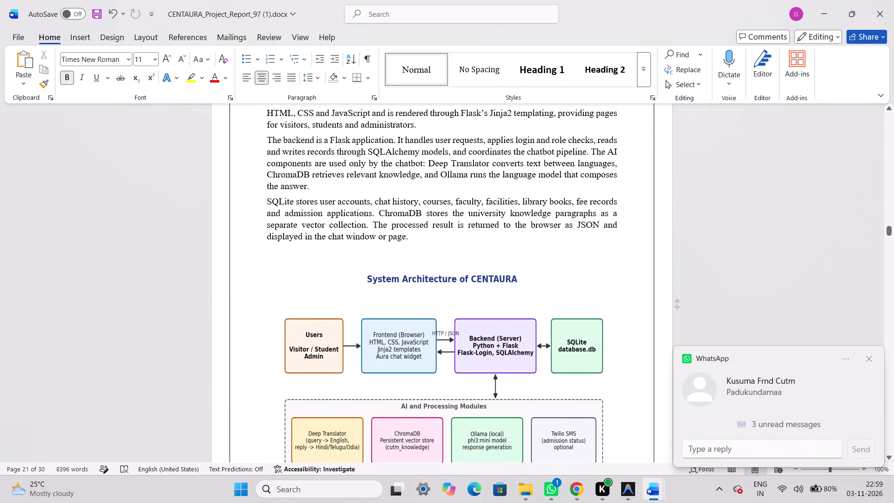
pyautogui.scroll(-1, 747, 330)
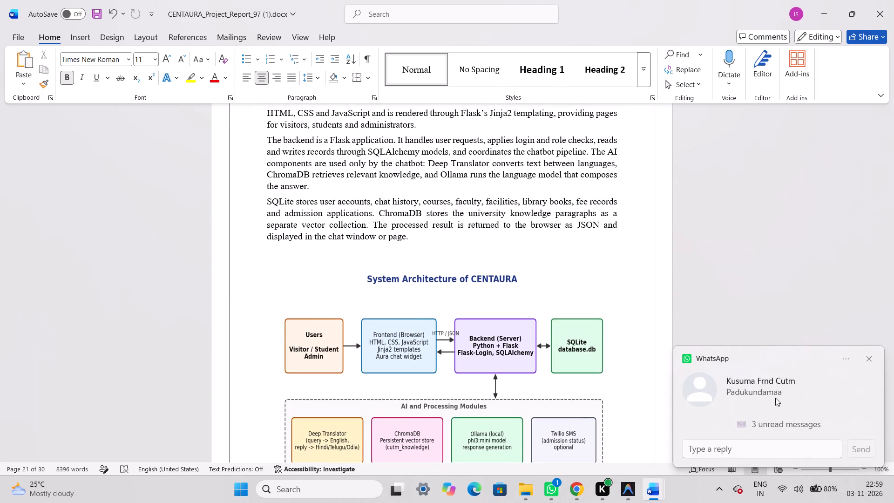
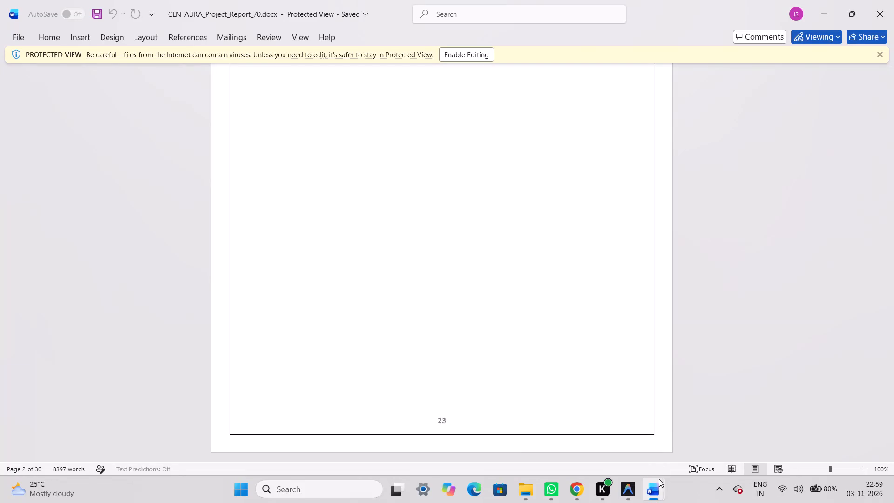
# Switch to the CENTAURA_Project_Report_97 (1) document and review the page layout from the Fig. 1 architecture diagram through Fig. 2 to section 5.
pyautogui.click(696, 442)
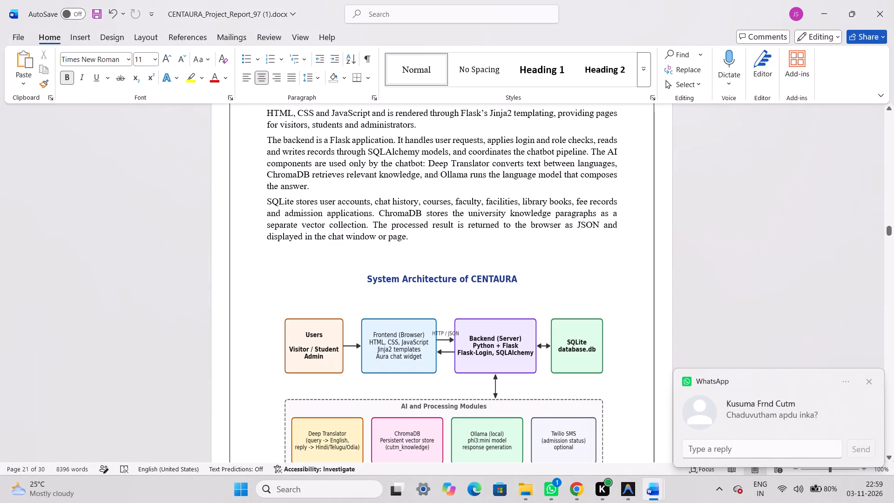
pyautogui.click(869, 371)
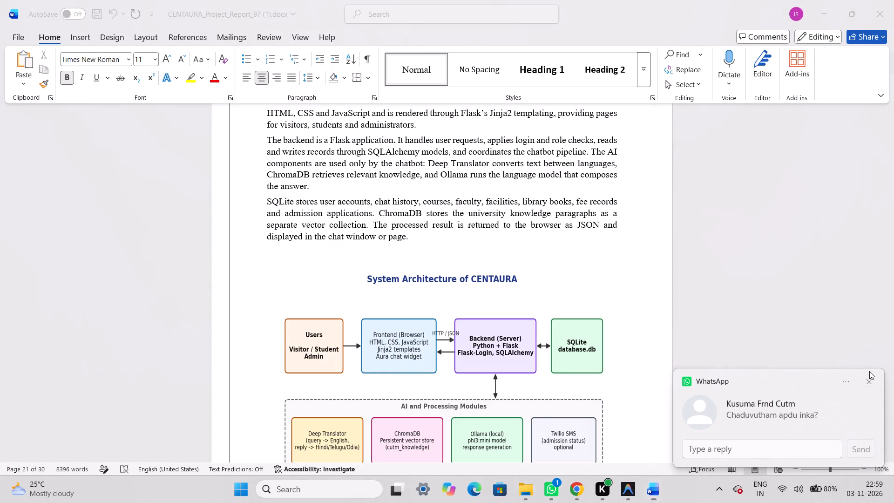
pyautogui.scroll(-5, 731, 317)
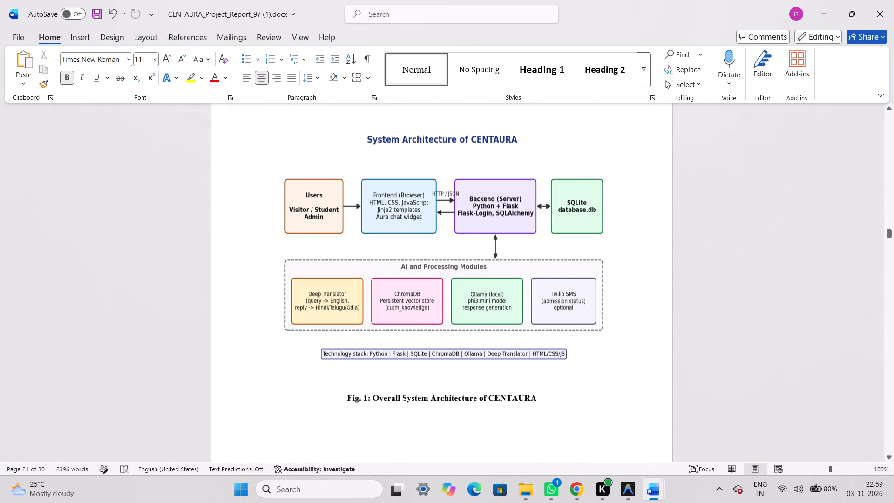
pyautogui.scroll(-10, 731, 317)
pyautogui.scroll(-20, 733, 315)
pyautogui.scroll(-19, 733, 315)
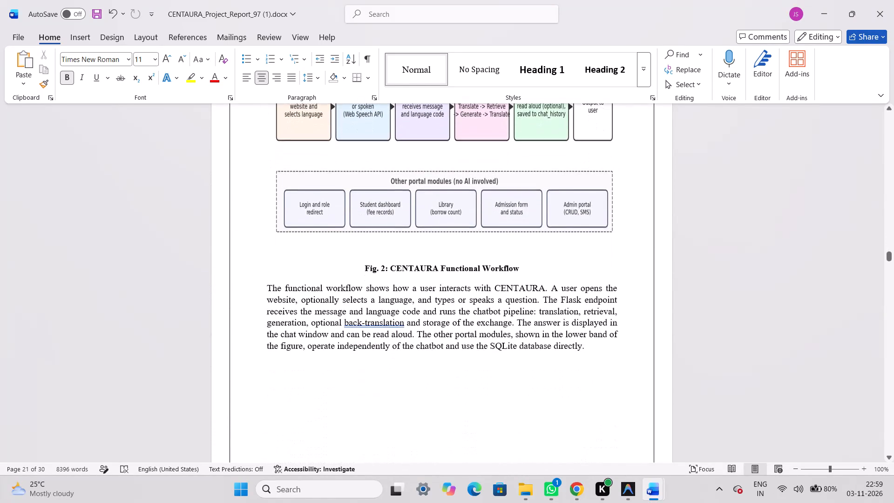
pyautogui.scroll(-13, 741, 330)
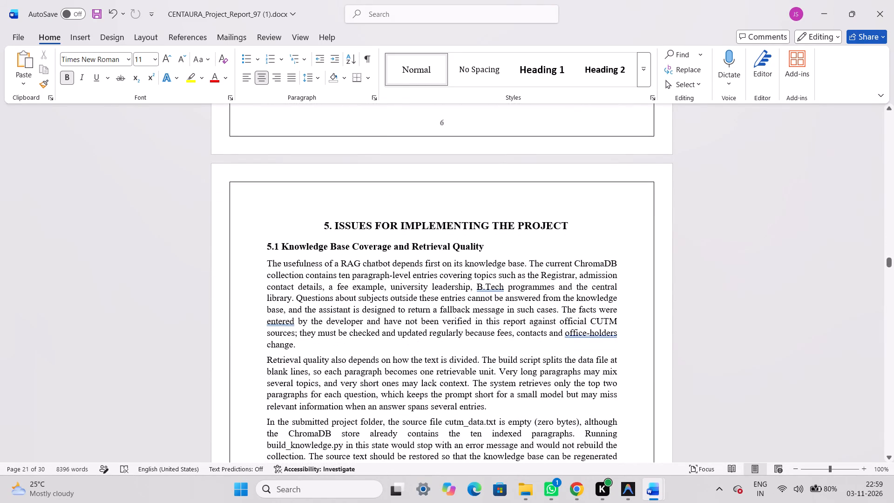
# Save the CENTAURA_Project_Report_97 (1) document and open its file name and location details.
pyautogui.hotkey('ctrl', 's')
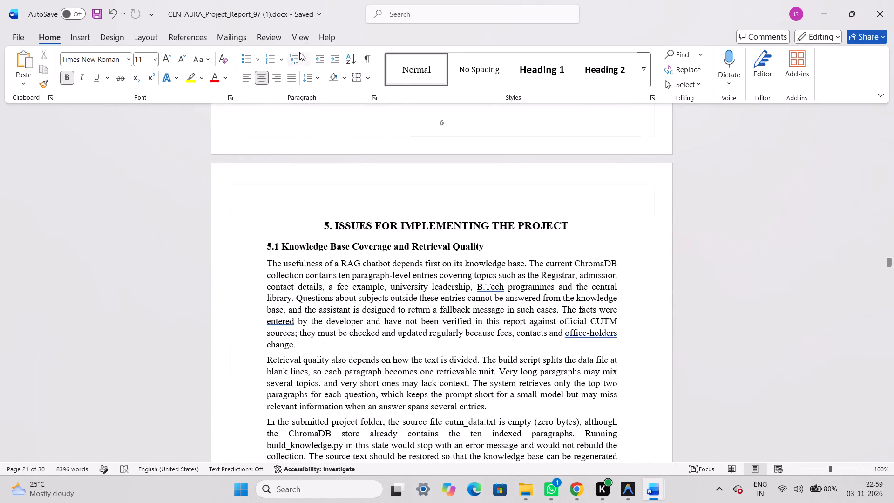
pyautogui.click(307, 10)
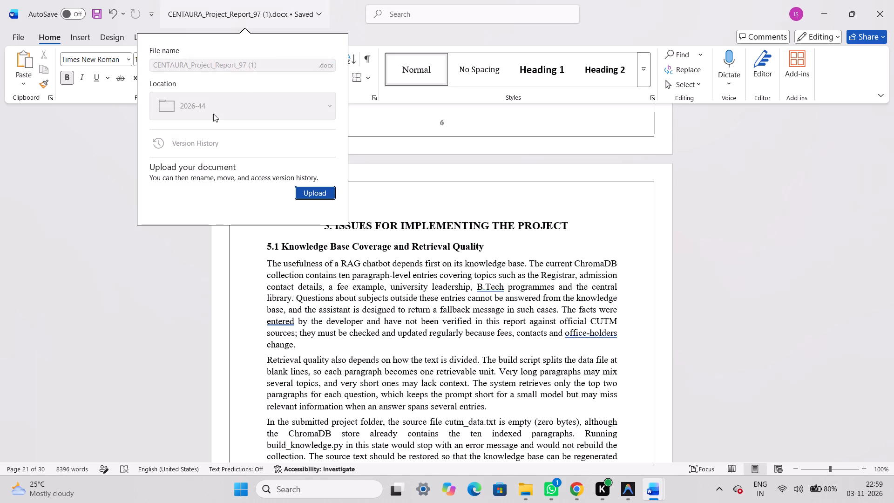
# Save the CENTAURA project report under its existing name and location.
pyautogui.click(87, 215)
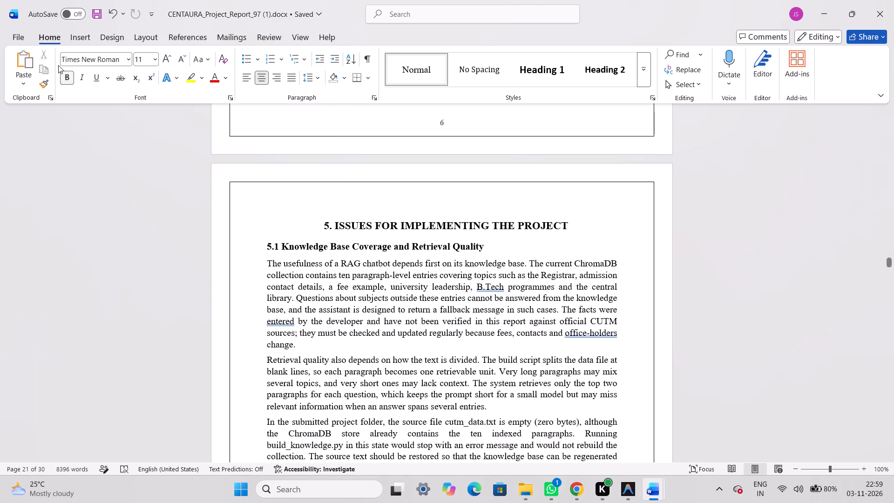
pyautogui.click(18, 37)
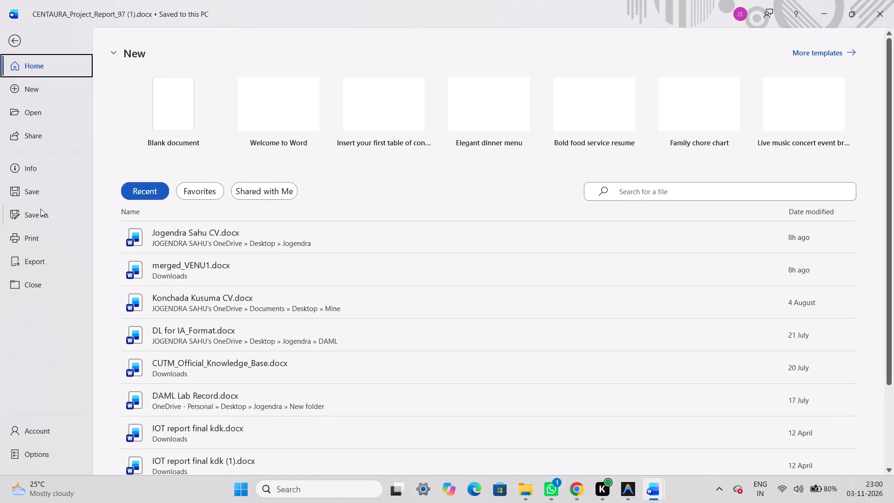
pyautogui.click(38, 191)
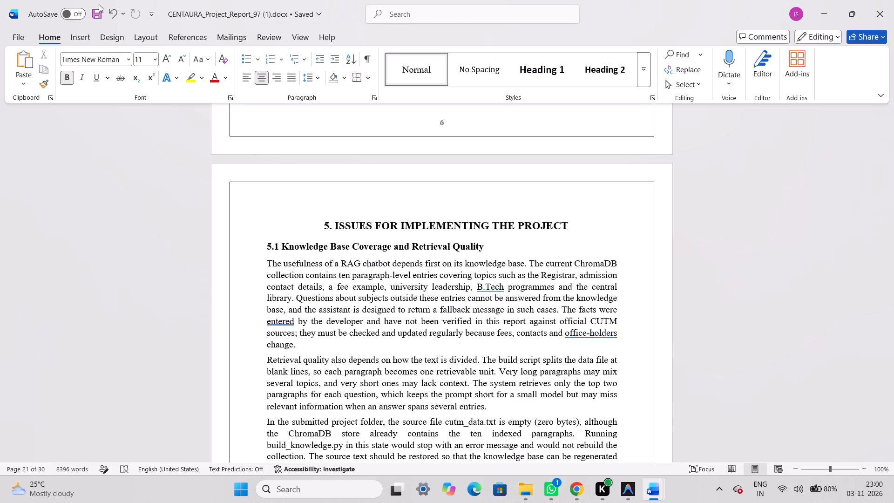
# Check the file name and storage location of the report.
pyautogui.click(309, 10)
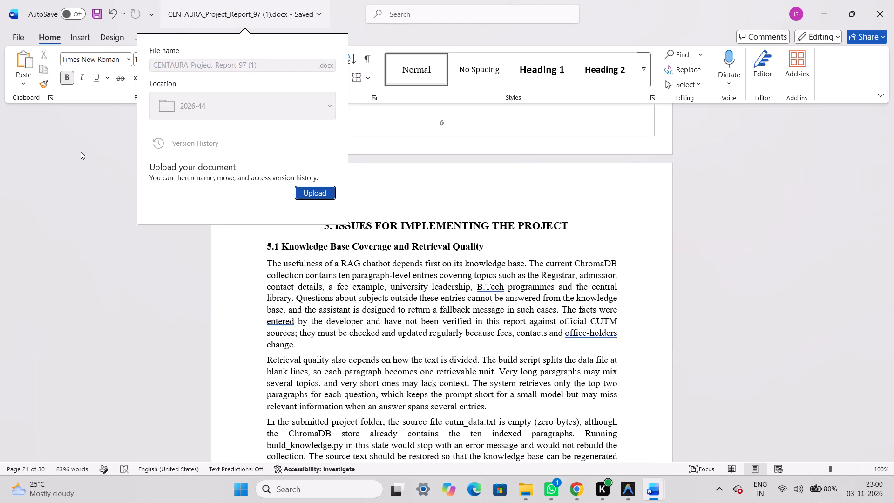
pyautogui.click(68, 128)
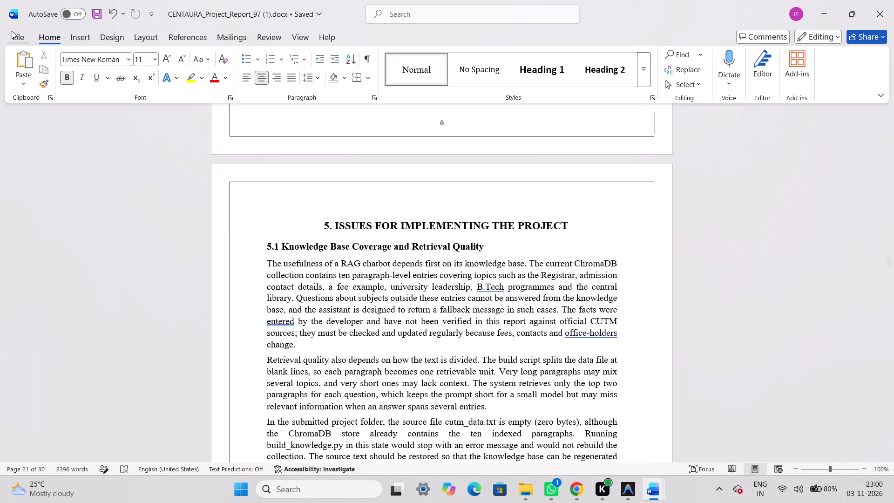
# Save a copy of the report as CENTAURA_Project_Report_97 (1).docx, a Word document, in the Downloads folder.
pyautogui.click(13, 34)
pyautogui.click(50, 214)
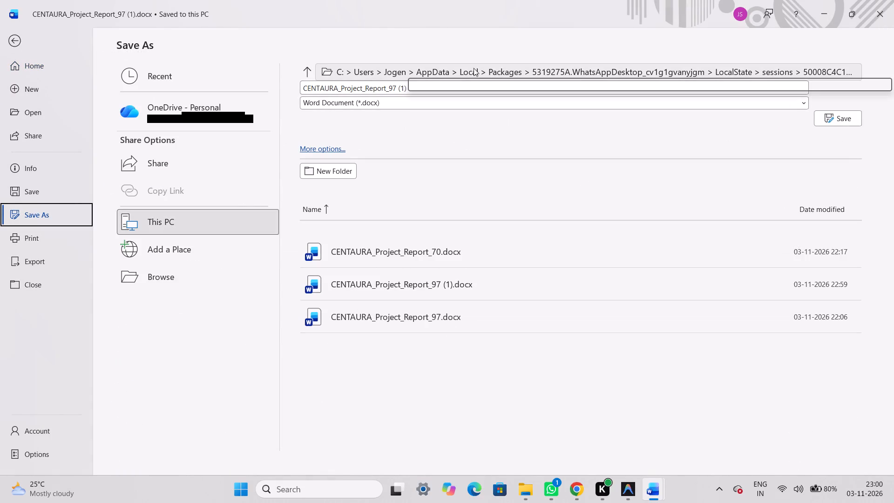
pyautogui.click(387, 70)
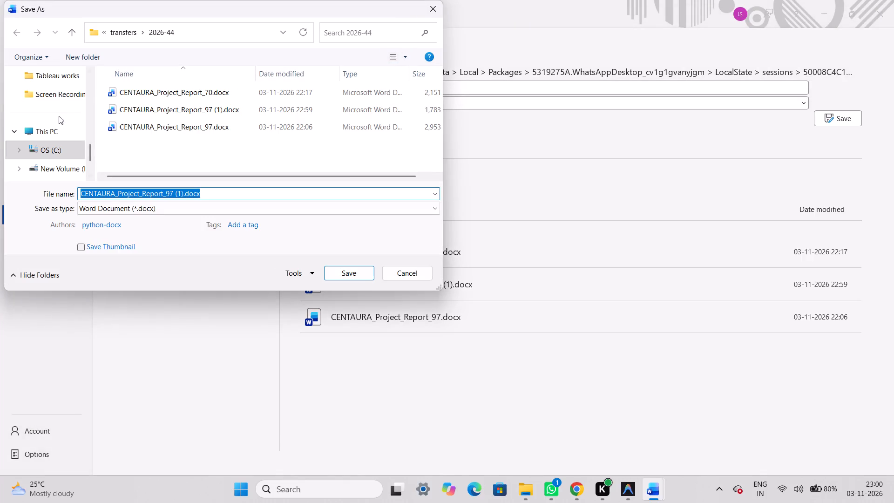
pyautogui.scroll(2, 61, 122)
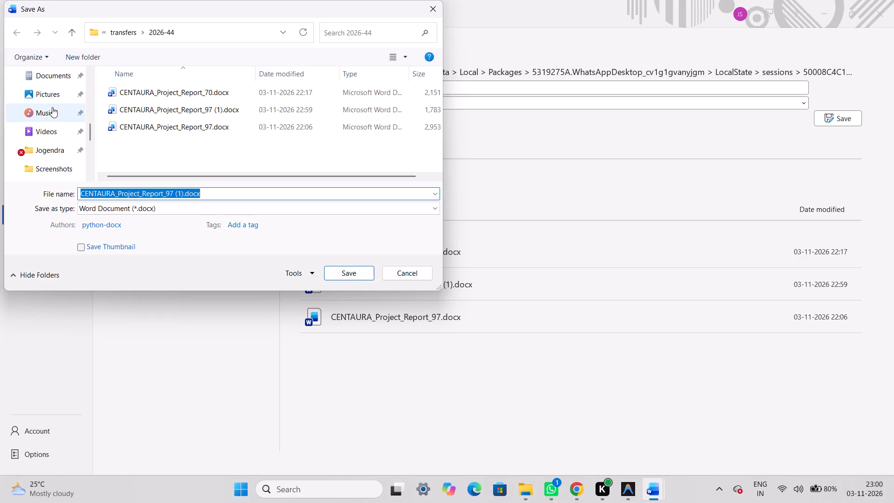
pyautogui.scroll(1, 52, 109)
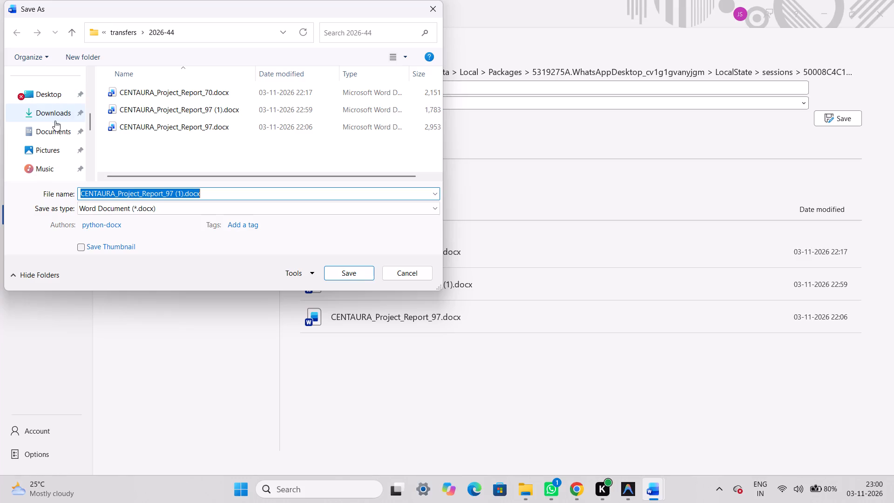
pyautogui.click(54, 116)
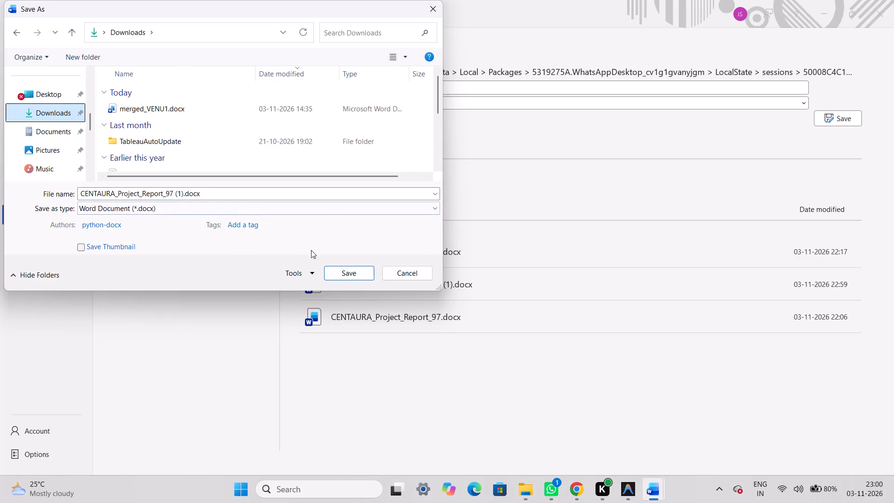
pyautogui.click(353, 274)
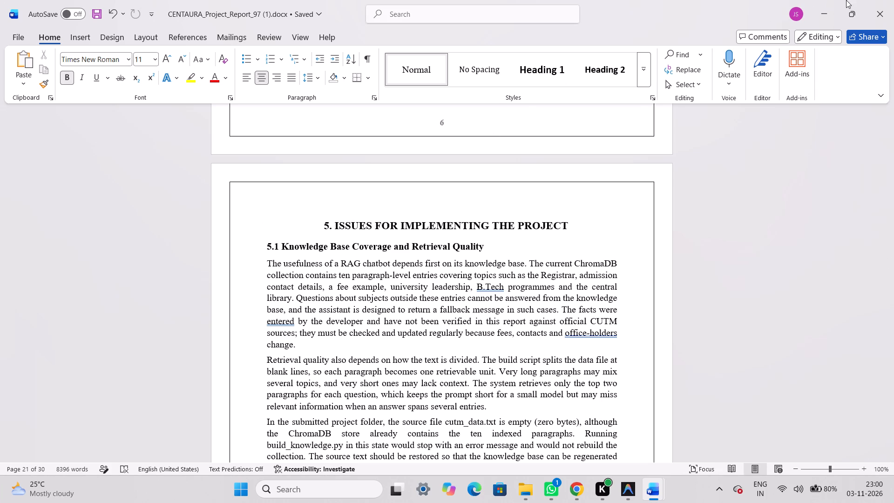
# Close the CENTAURA_Project_Report_97 (1).docx document.
pyautogui.click(876, 7)
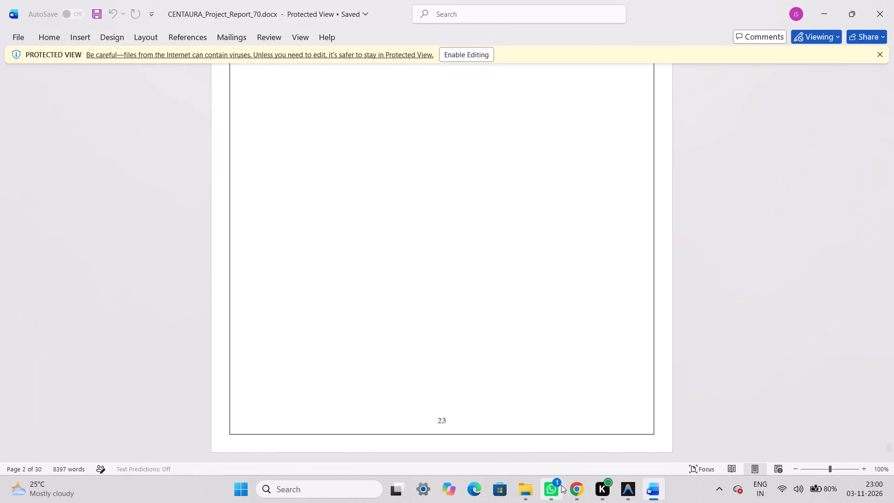
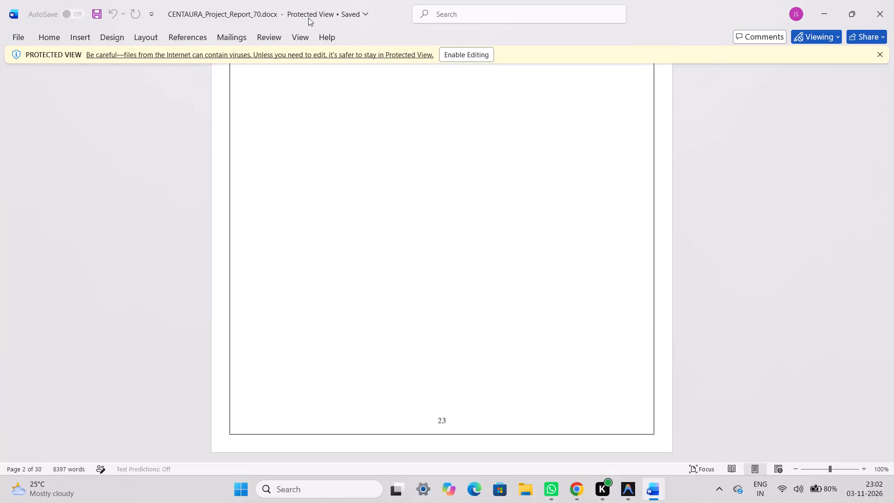
# Enable editing of the protected CENTAURA_Project_Report_70.docx document.
pyautogui.click(308, 14)
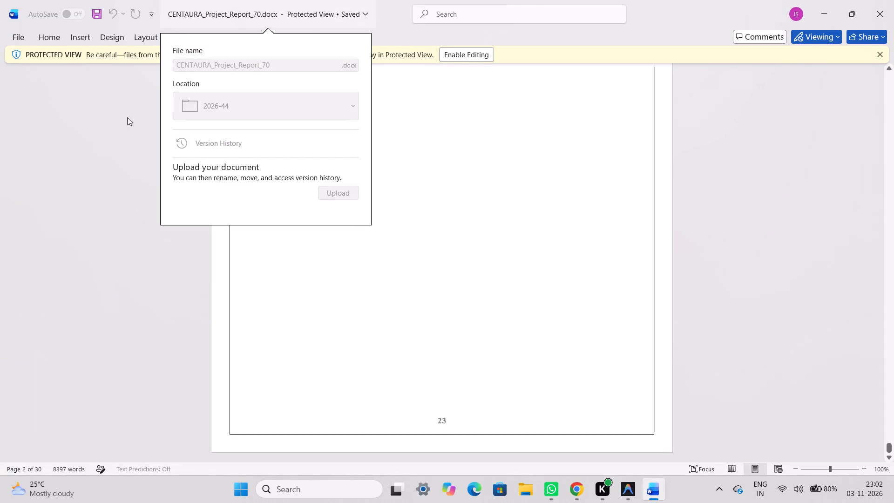
pyautogui.click(0, 195)
pyautogui.click(475, 52)
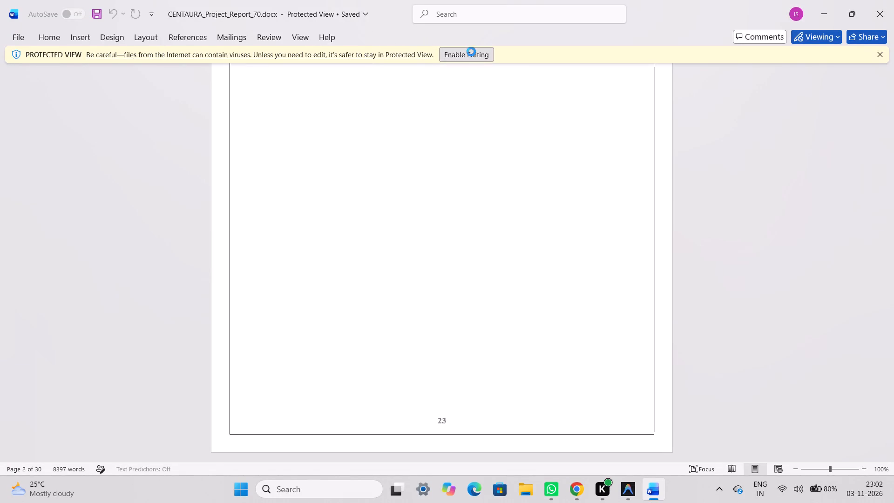
# Rotate the summer internship certificate picture on page 2 by 90° counterclockwise so it stands upright in portrait orientation.
pyautogui.scroll(-9, 400, 196)
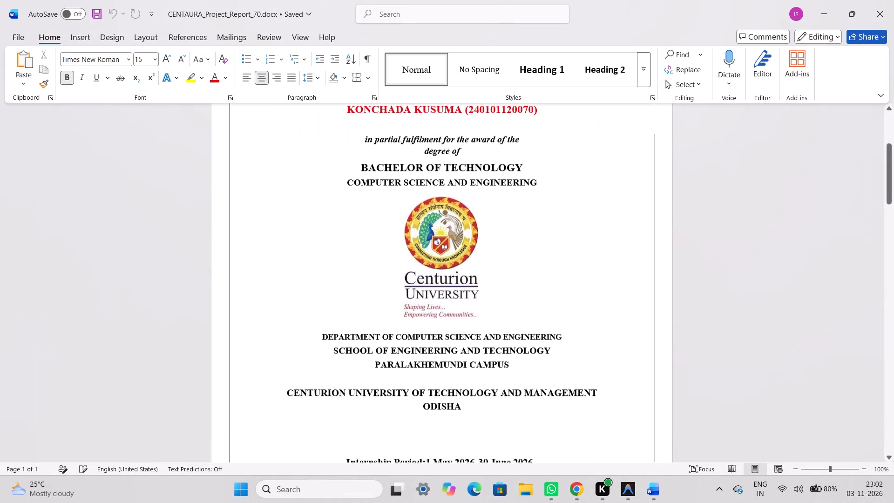
pyautogui.scroll(-5, 408, 172)
pyautogui.scroll(-4, 366, 183)
pyautogui.scroll(-3, 291, 135)
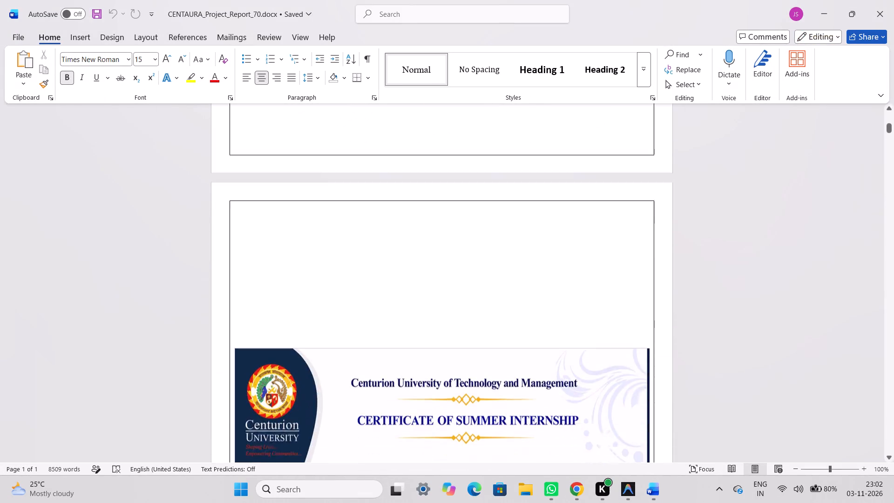
pyautogui.scroll(-8, 296, 169)
pyautogui.click(447, 253)
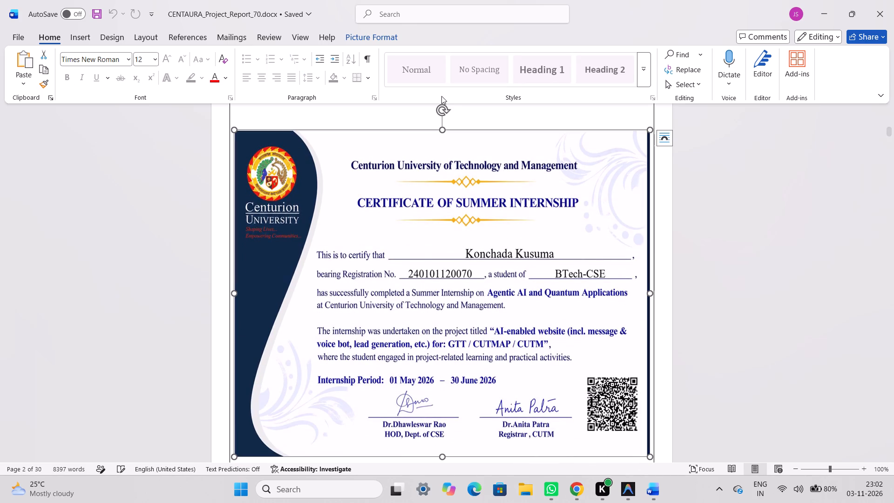
pyautogui.moveTo(443, 110); pyautogui.dragTo(315, 286)
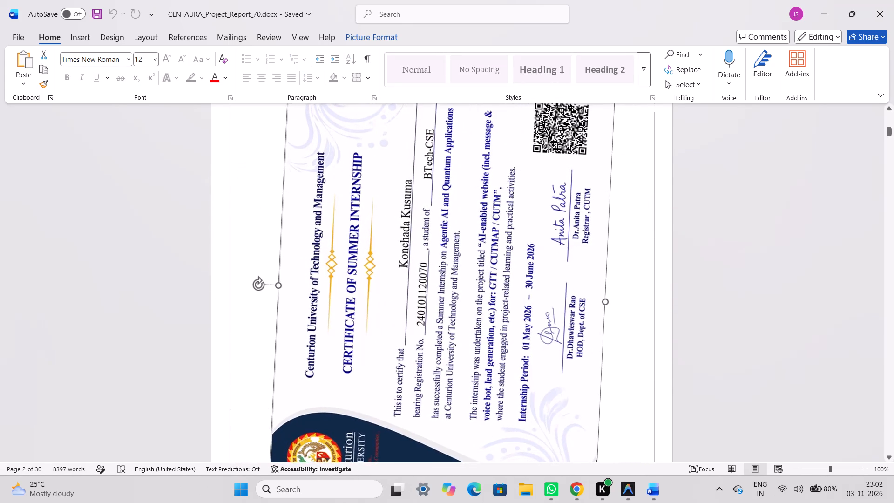
pyautogui.moveTo(315, 286); pyautogui.dragTo(335, 297)
# Stretch the rotated certificate vertically so its top and bottom edges sit just inside the page border.
pyautogui.scroll(4, 460, 255)
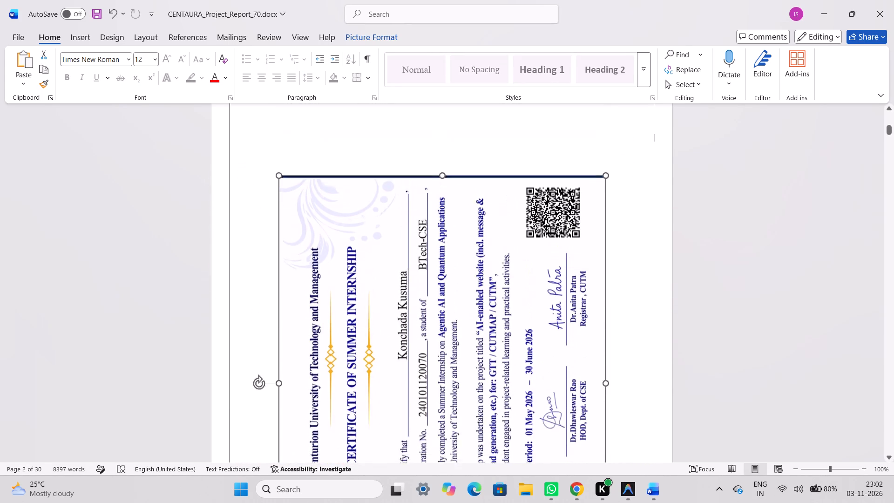
pyautogui.moveTo(441, 197); pyautogui.dragTo(446, 103)
pyautogui.moveTo(444, 104); pyautogui.dragTo(443, 106)
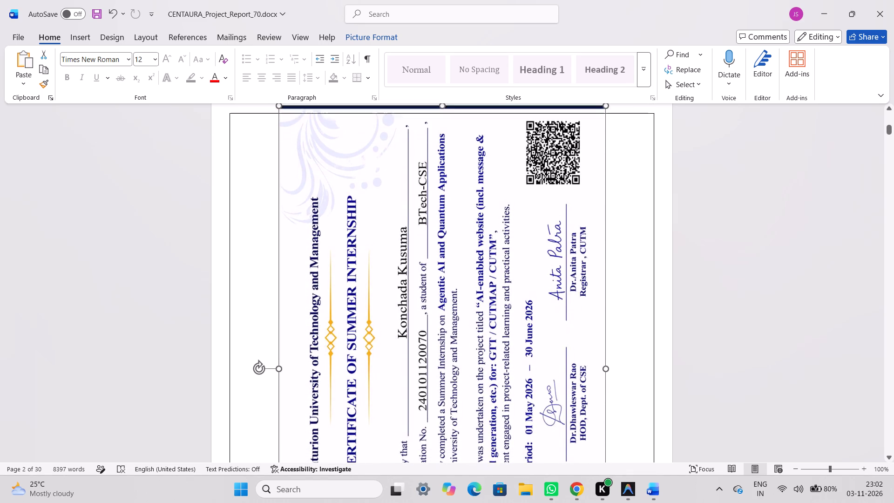
pyautogui.moveTo(443, 106); pyautogui.dragTo(441, 118)
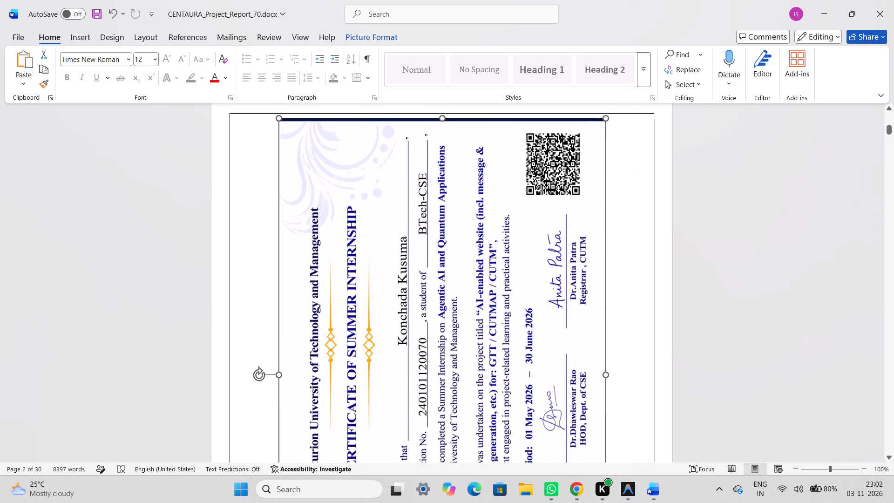
pyautogui.moveTo(441, 118); pyautogui.dragTo(441, 118)
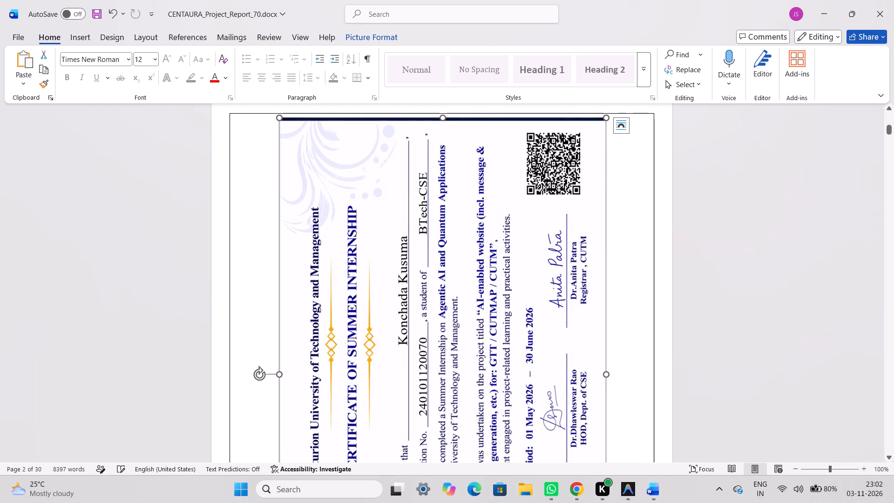
pyautogui.scroll(-10, 611, 375)
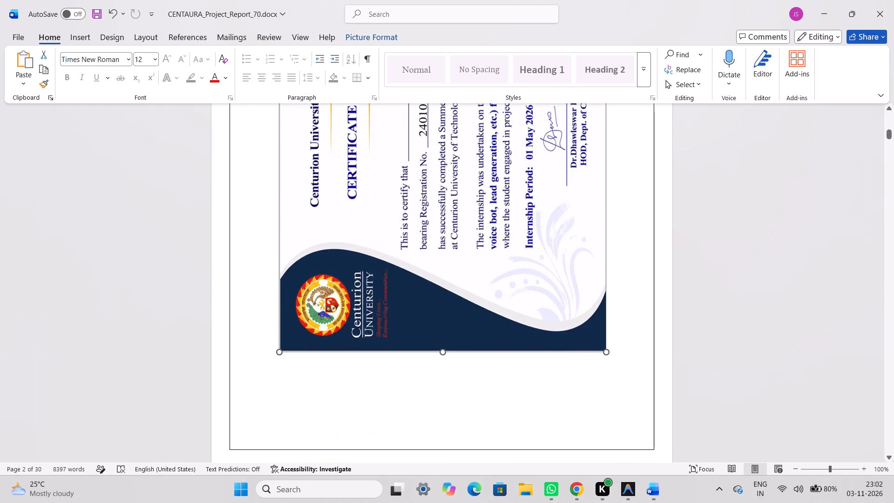
pyautogui.moveTo(441, 353); pyautogui.dragTo(427, 431)
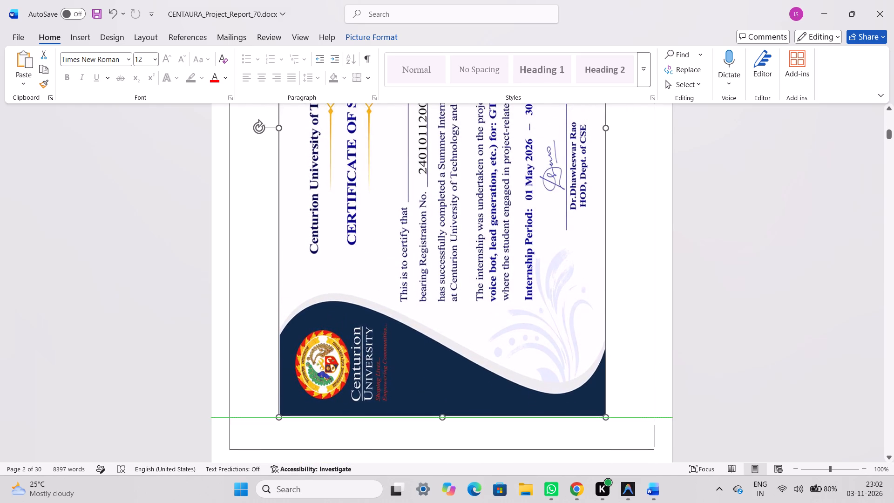
pyautogui.moveTo(427, 431); pyautogui.dragTo(428, 445)
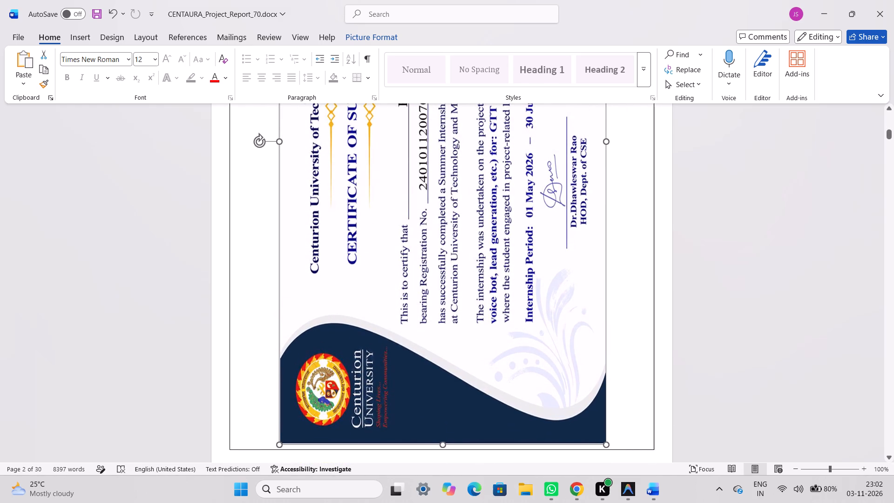
pyautogui.moveTo(428, 445); pyautogui.dragTo(428, 447)
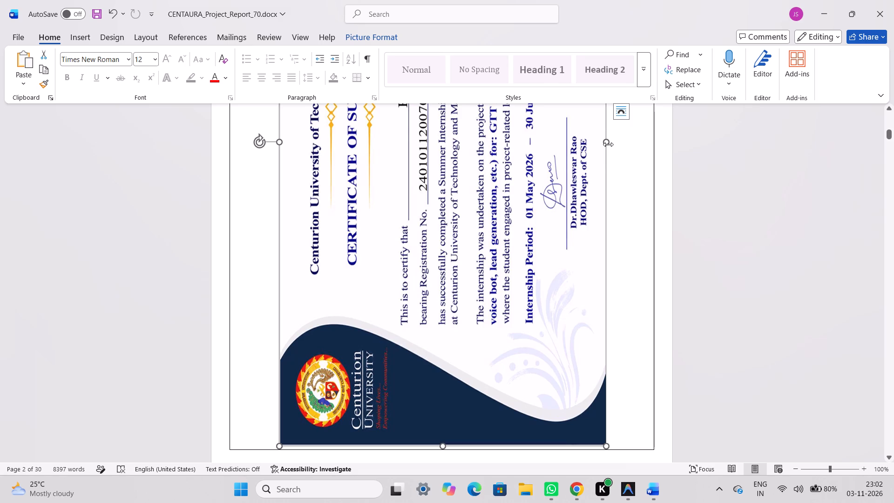
# Widen the certificate picture on page 2 so its left and right edges sit just inside the page border.
pyautogui.moveTo(606, 143); pyautogui.dragTo(643, 147)
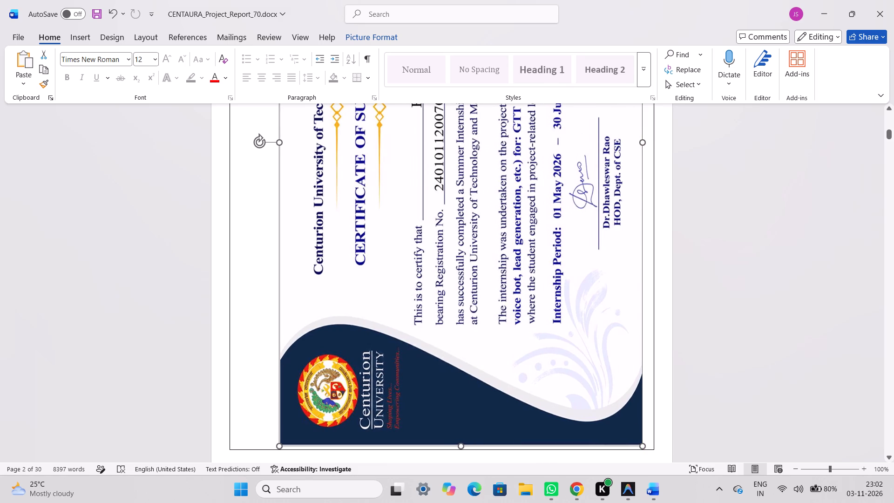
pyautogui.moveTo(643, 147); pyautogui.dragTo(650, 146)
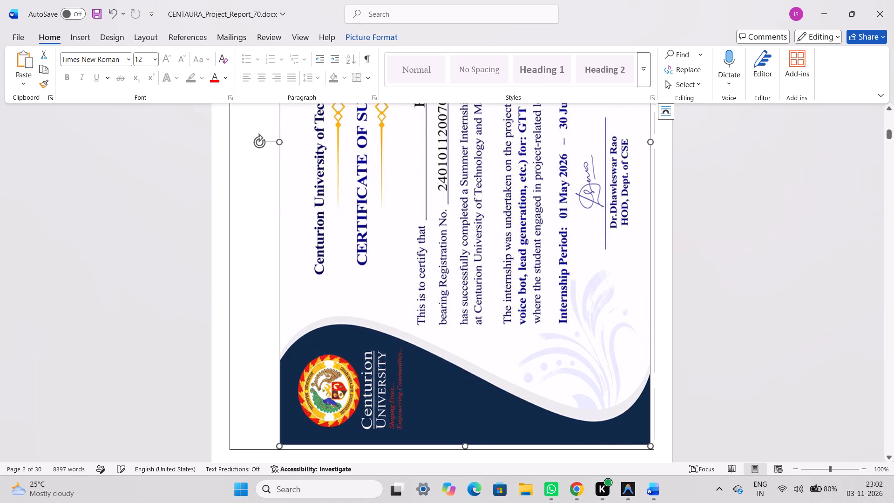
pyautogui.moveTo(280, 140); pyautogui.dragTo(259, 144)
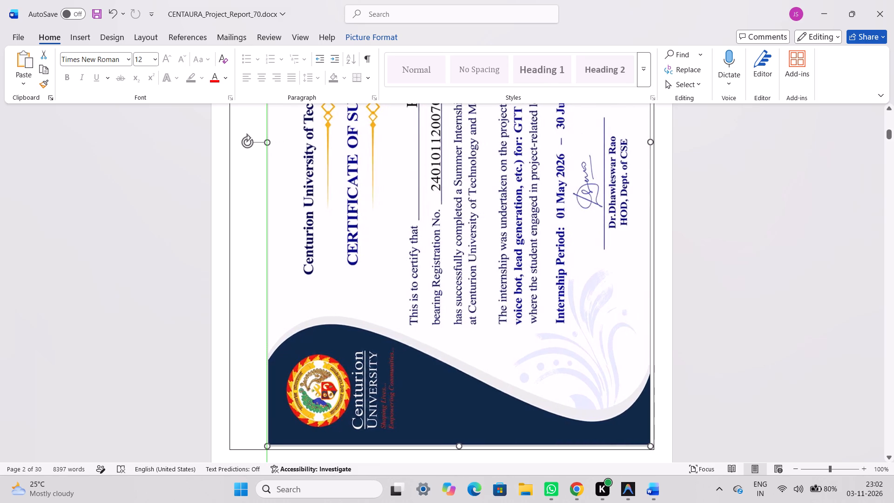
pyautogui.moveTo(259, 144); pyautogui.dragTo(234, 154)
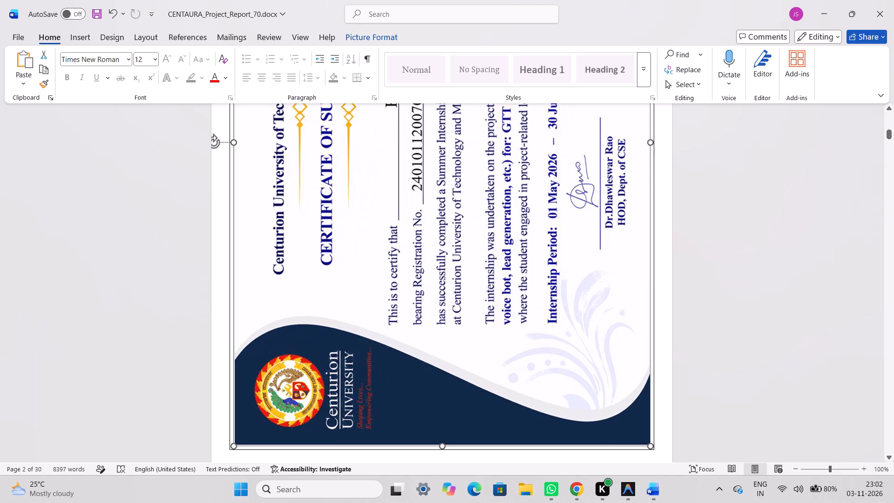
pyautogui.moveTo(234, 154); pyautogui.dragTo(232, 155)
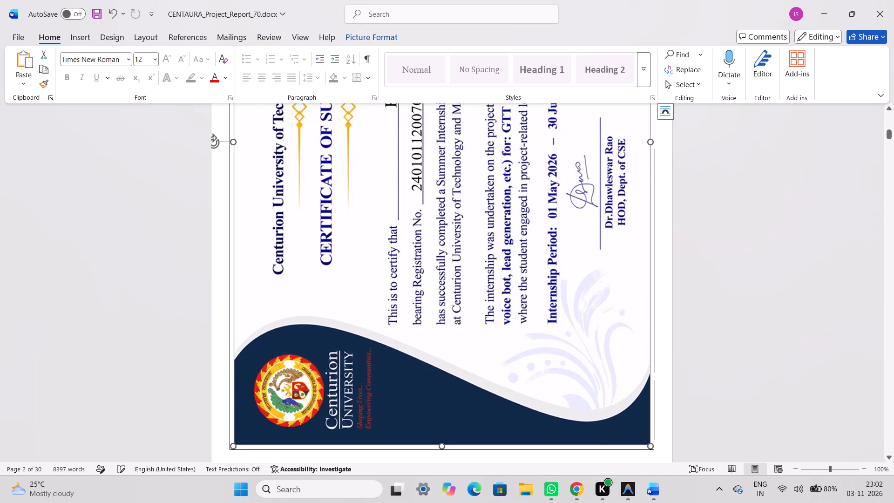
pyautogui.click(708, 212)
# Check how the resized certificate fits within the page 2 border and review the Bonafide Certificate page after it.
pyautogui.scroll(3, 704, 214)
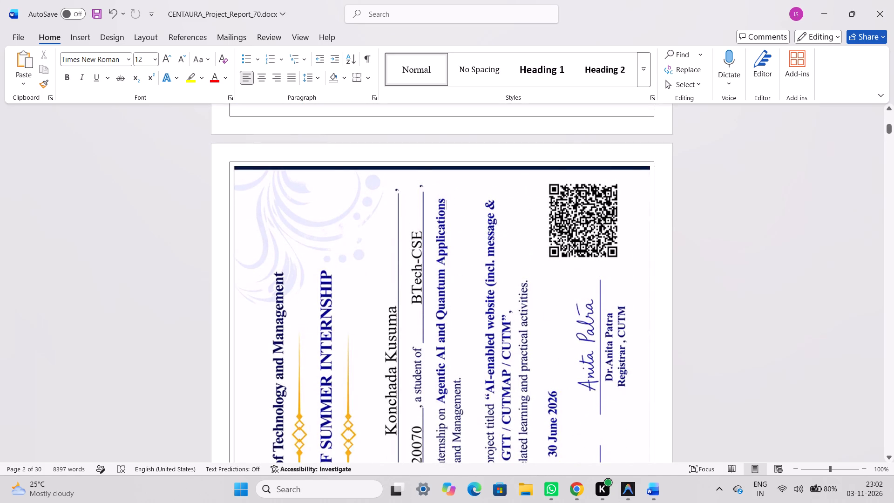
pyautogui.scroll(-13, 846, 220)
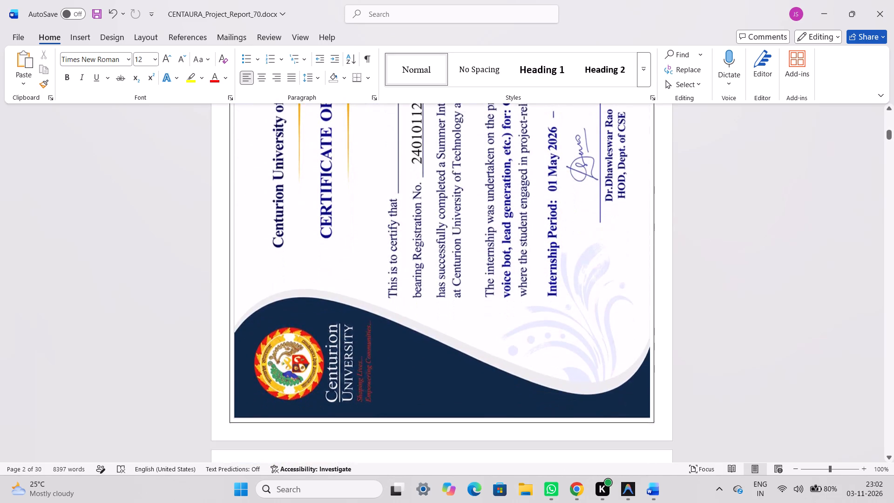
pyautogui.scroll(4, 764, 228)
pyautogui.scroll(-1, 765, 224)
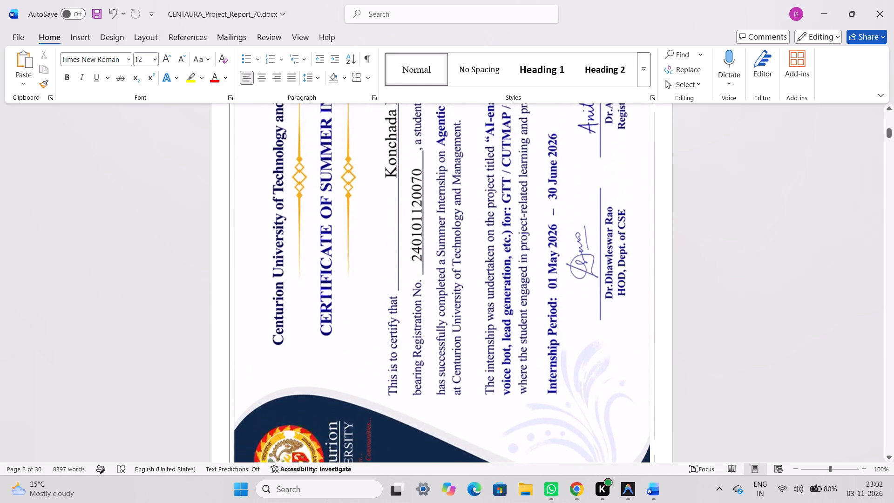
pyautogui.scroll(-14, 765, 224)
pyautogui.scroll(-7, 772, 207)
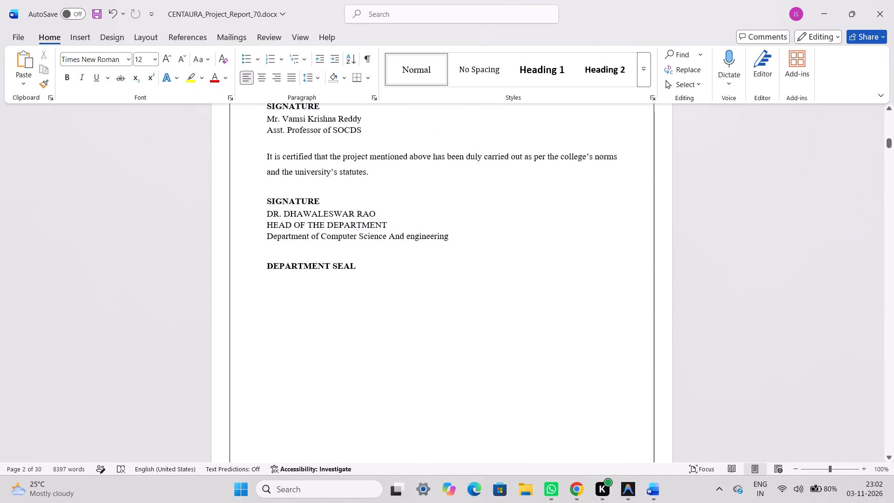
pyautogui.scroll(2, 751, 191)
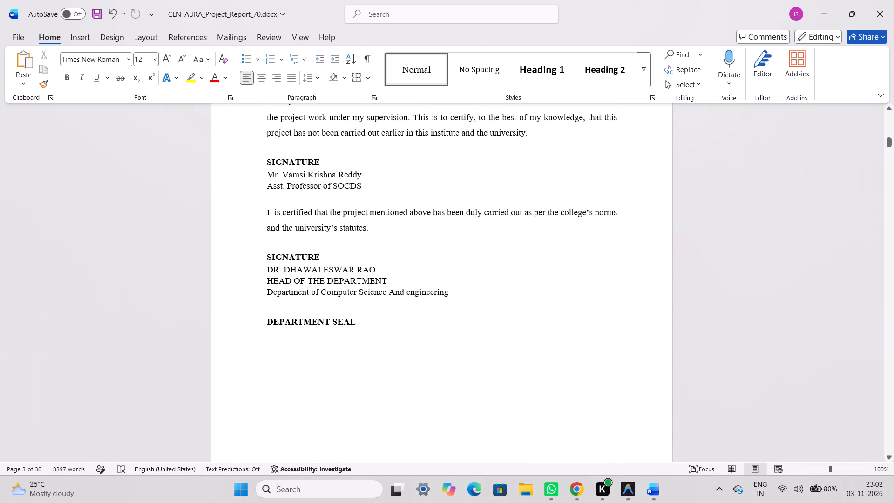
pyautogui.scroll(2, 407, 180)
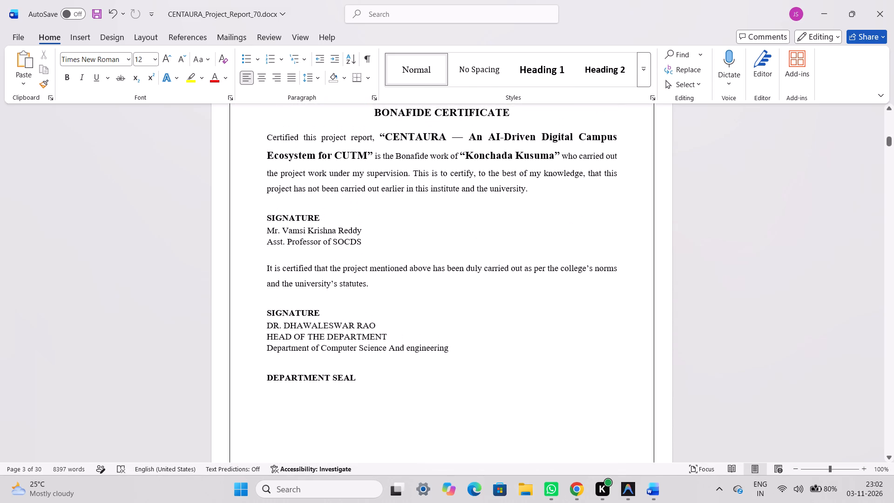
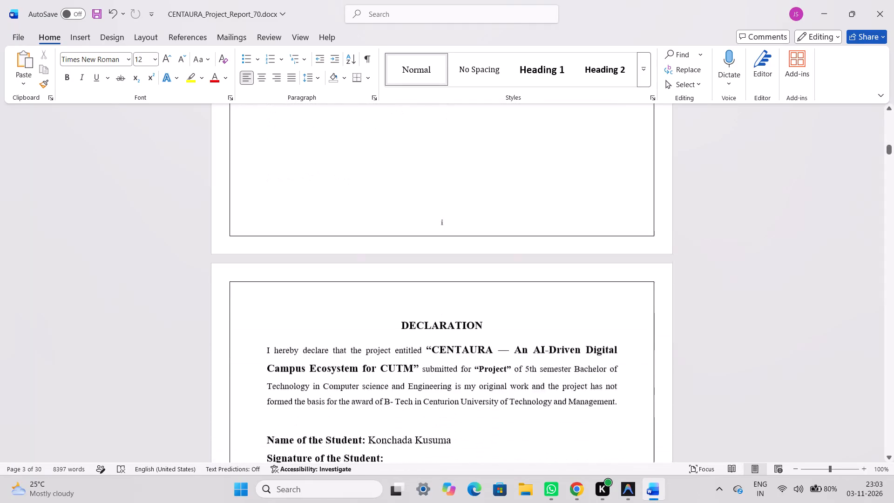
# Review the page layout of CENTAURA_Project_Report_70.docx from the declaration page through the acknowledgement to the project introduction text.
pyautogui.scroll(-8, 337, 284)
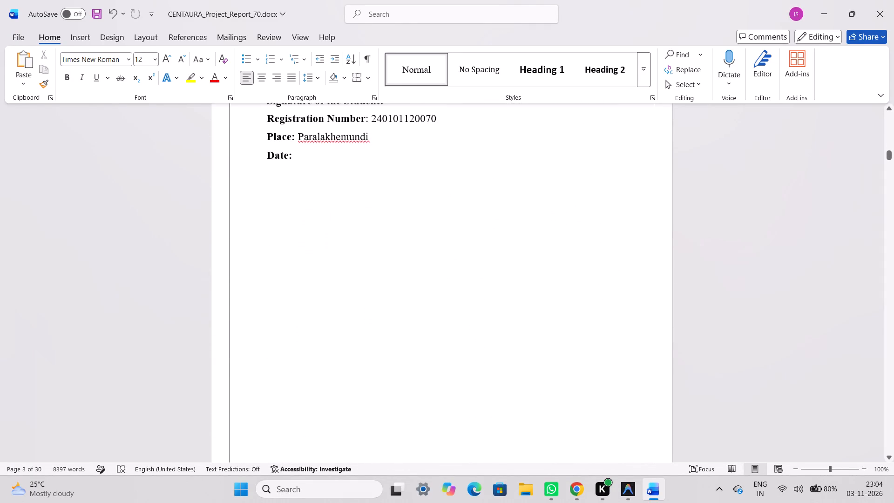
pyautogui.scroll(2, 337, 281)
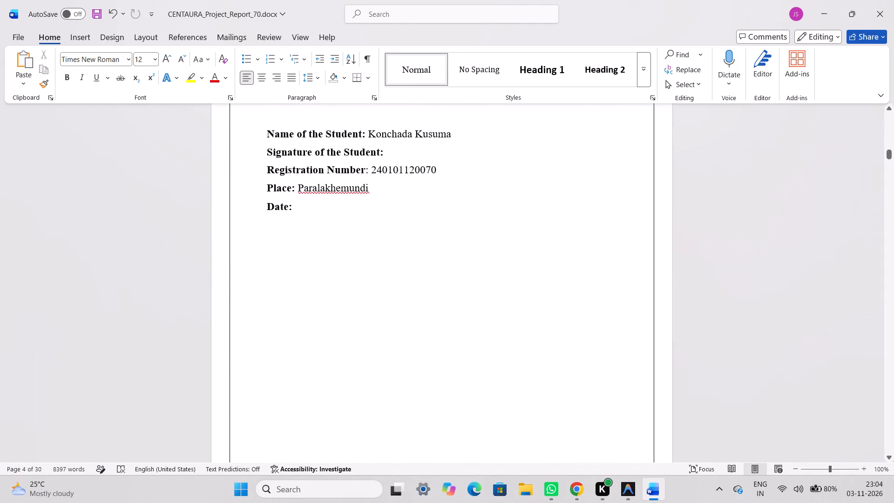
pyautogui.scroll(-20, 338, 280)
pyautogui.scroll(-3, 338, 280)
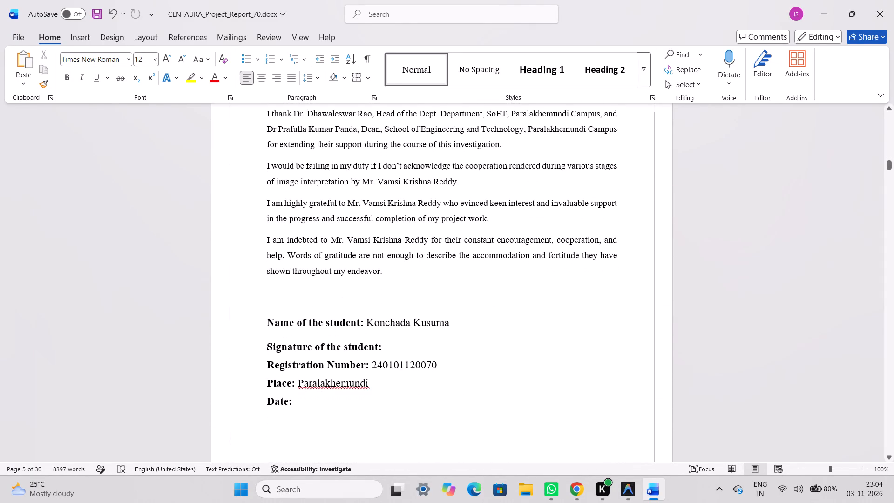
pyautogui.middleClick(718, 230)
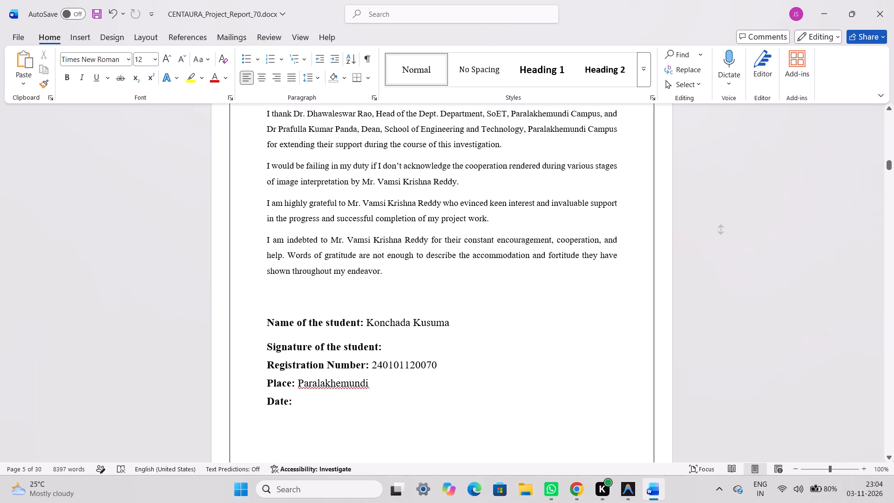
pyautogui.scroll(-1, 723, 323)
pyautogui.middleClick(723, 323)
pyautogui.scroll(-19, 723, 317)
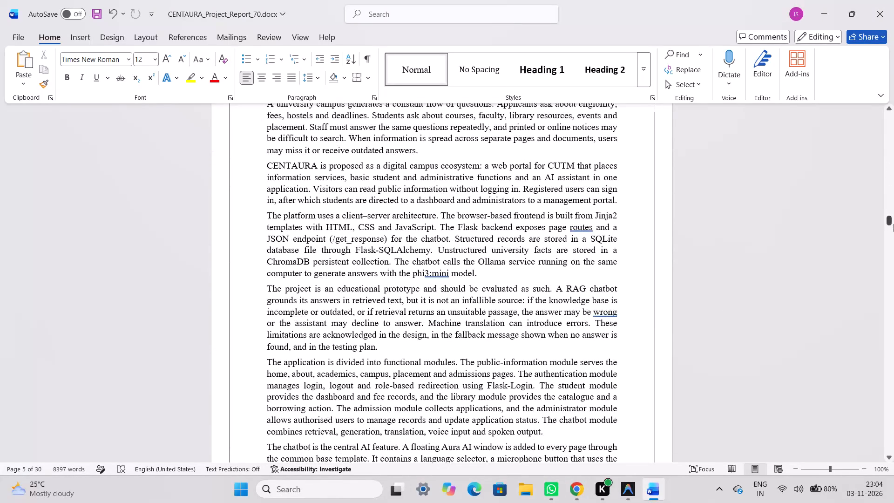
# Delete the CENTAURA home page screenshot placed between the System Architecture diagram and its Fig. 1 caption.
pyautogui.moveTo(888, 219); pyautogui.dragTo(891, 231)
pyautogui.scroll(-1, 476, 251)
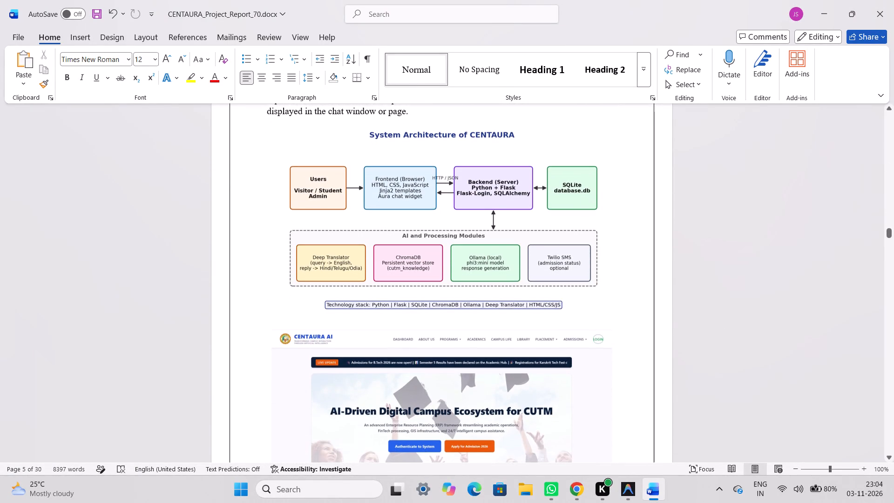
pyautogui.scroll(-7, 467, 289)
pyautogui.click(468, 243)
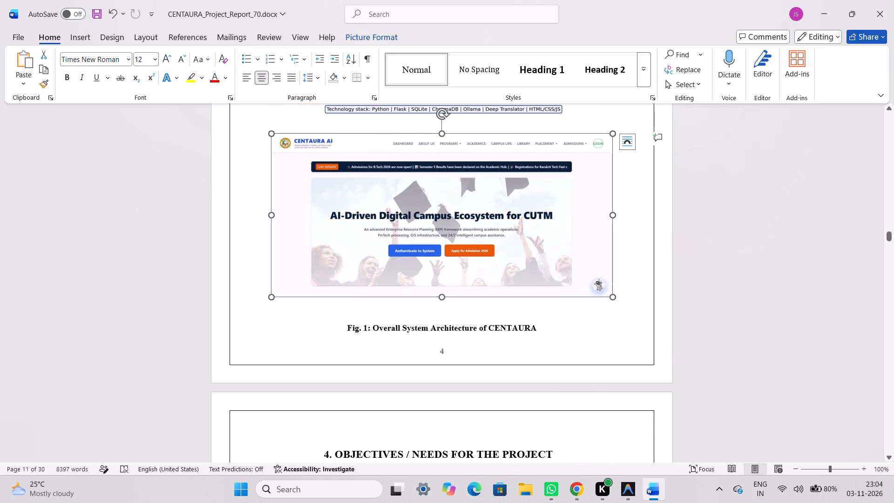
pyautogui.press('BackSpace')
# Enlarge the System Architecture of CENTAURA diagram by stretching it taller and slightly wider within the text margins.
pyautogui.scroll(13, 455, 244)
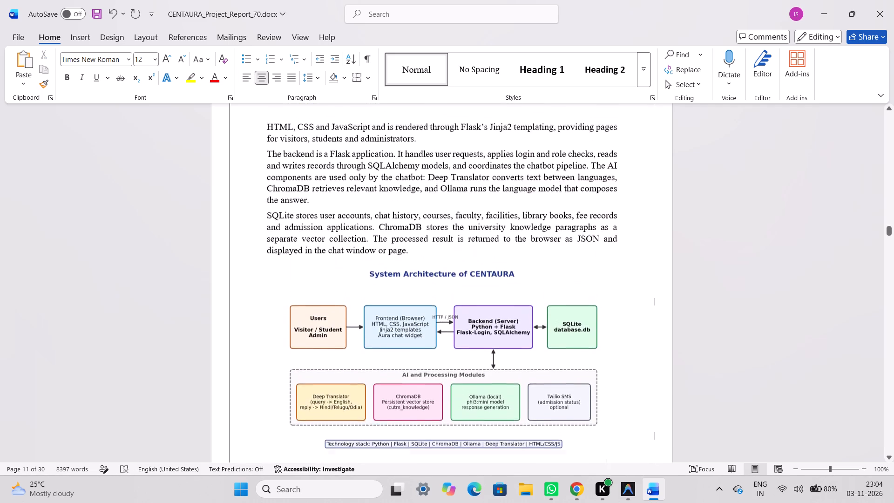
pyautogui.scroll(2, 455, 242)
pyautogui.scroll(-4, 445, 242)
pyautogui.click(425, 288)
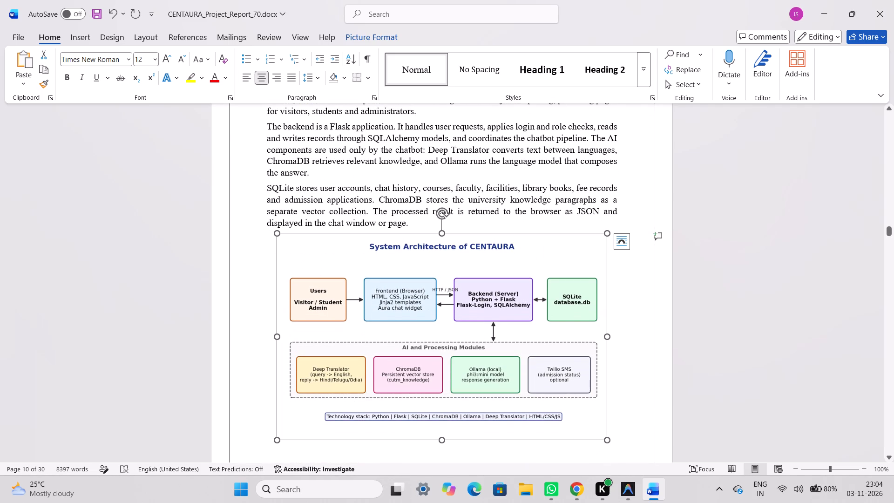
pyautogui.scroll(-7, 468, 368)
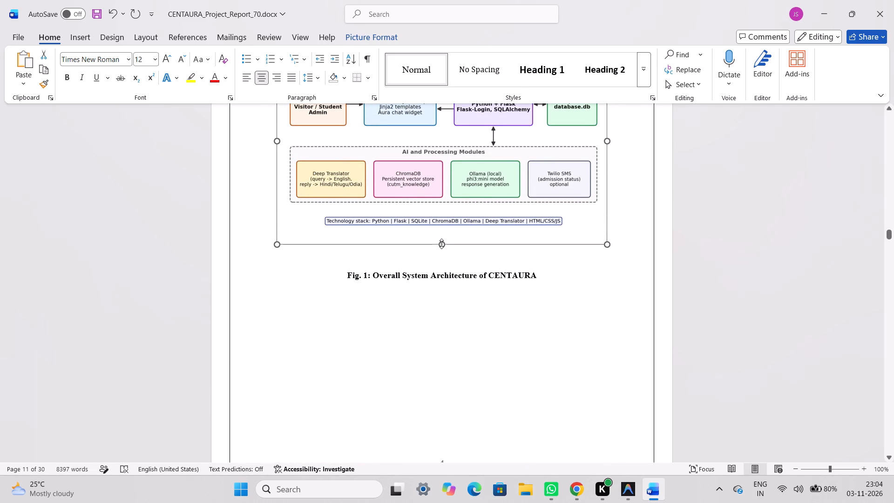
pyautogui.moveTo(441, 244); pyautogui.dragTo(445, 300)
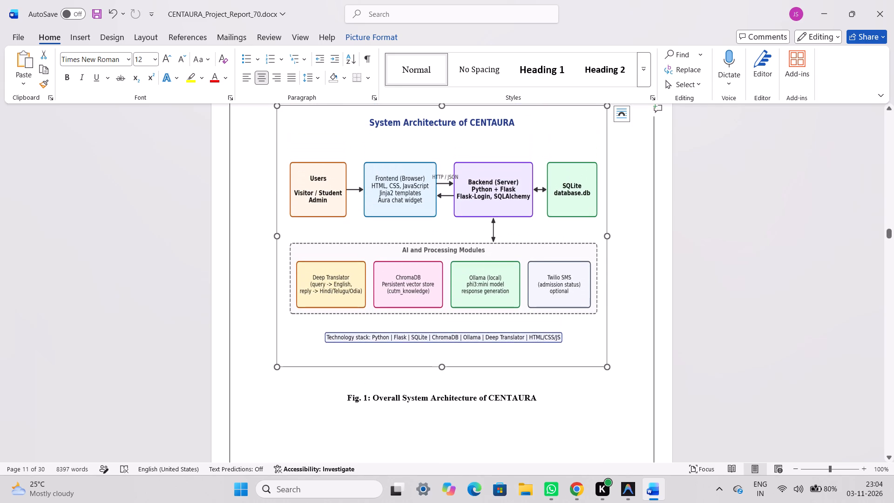
pyautogui.moveTo(609, 237); pyautogui.dragTo(610, 237)
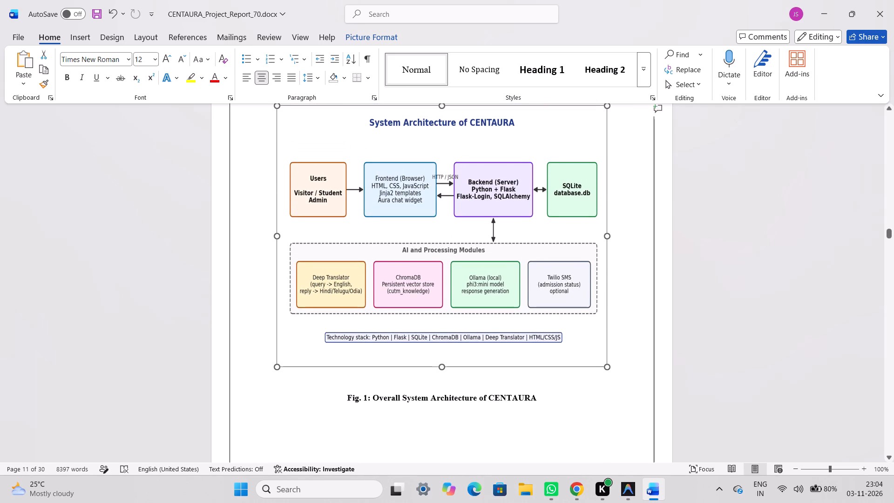
pyautogui.moveTo(610, 237); pyautogui.dragTo(617, 238)
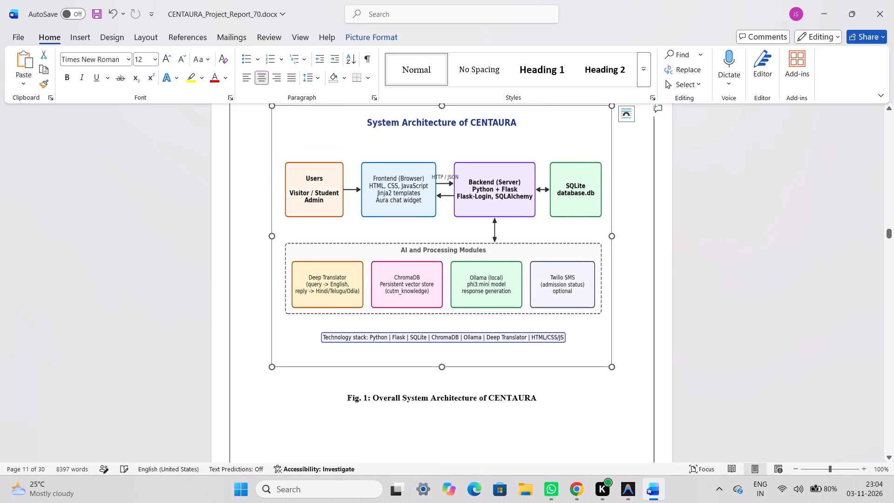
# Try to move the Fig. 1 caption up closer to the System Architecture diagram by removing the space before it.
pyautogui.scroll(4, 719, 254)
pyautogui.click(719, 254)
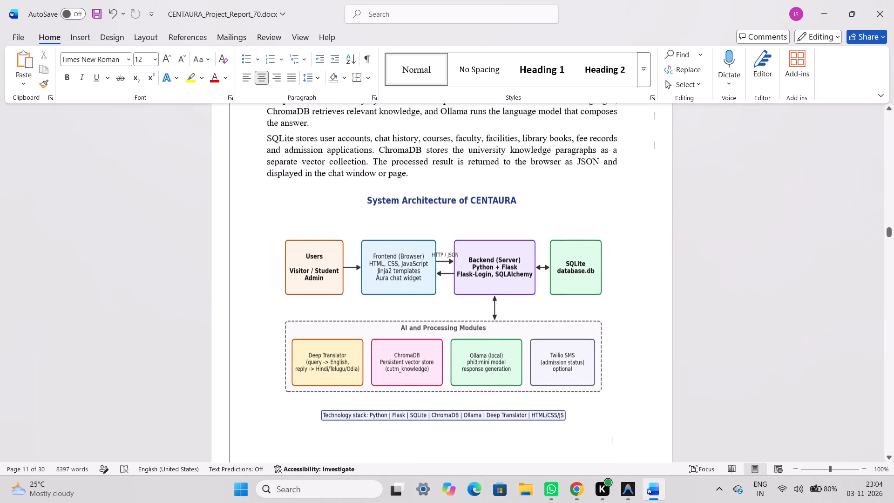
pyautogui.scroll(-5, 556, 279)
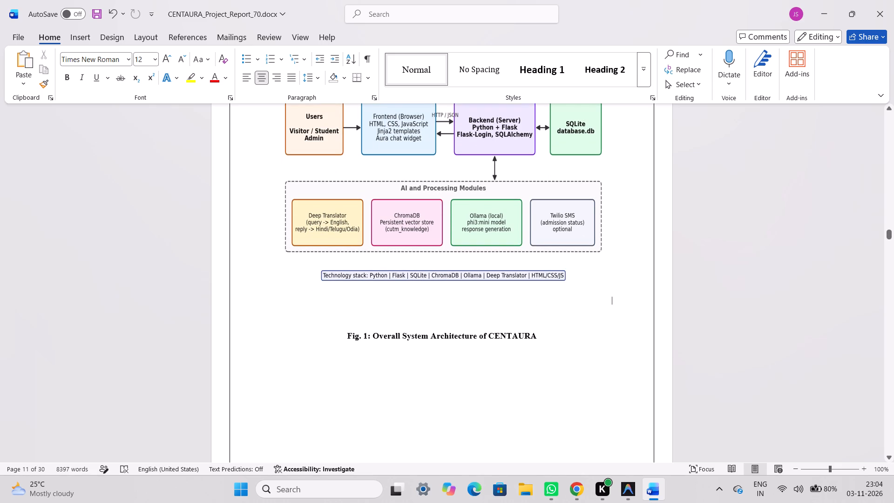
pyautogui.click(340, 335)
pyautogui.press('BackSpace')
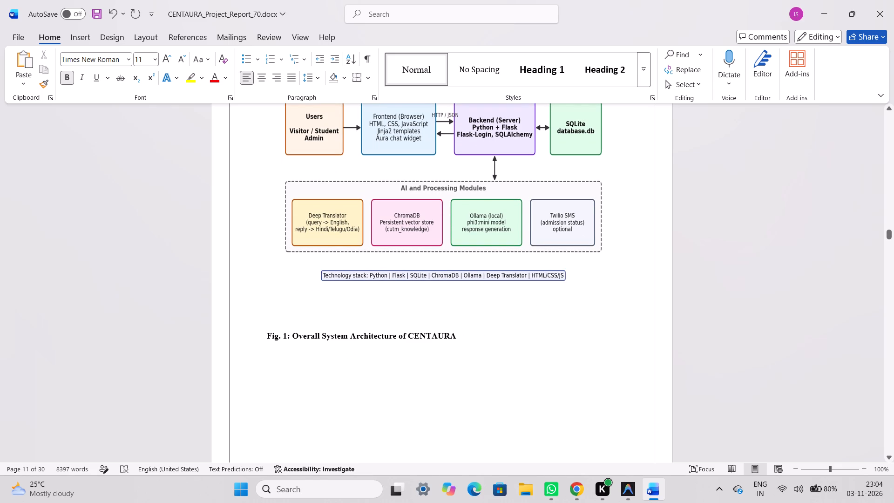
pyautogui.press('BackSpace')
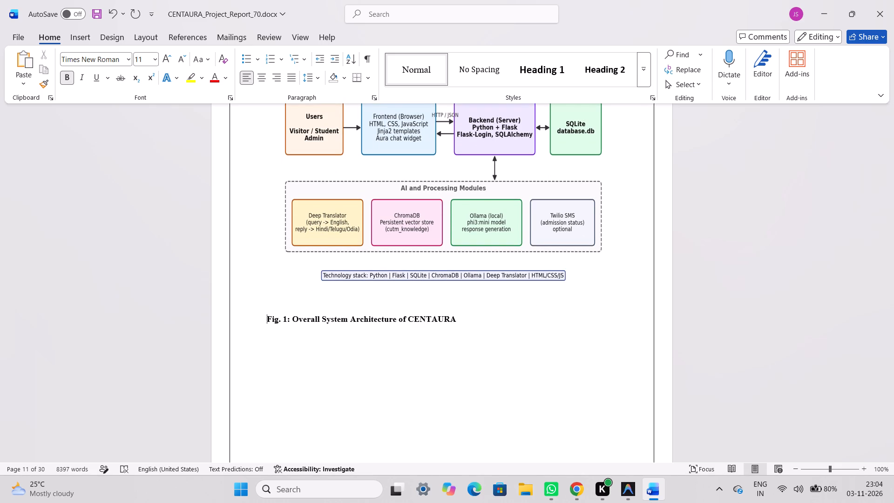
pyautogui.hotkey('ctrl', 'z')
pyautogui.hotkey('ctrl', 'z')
# Stretch the System Architecture of CENTAURA diagram slightly taller by extending its bottom edge toward the Fig. 1 caption.
pyautogui.click(446, 234)
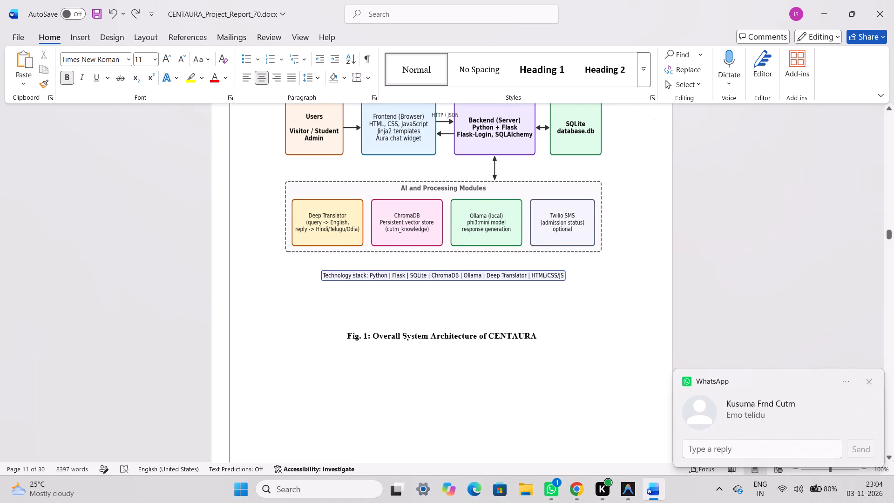
pyautogui.moveTo(441, 305); pyautogui.dragTo(441, 308)
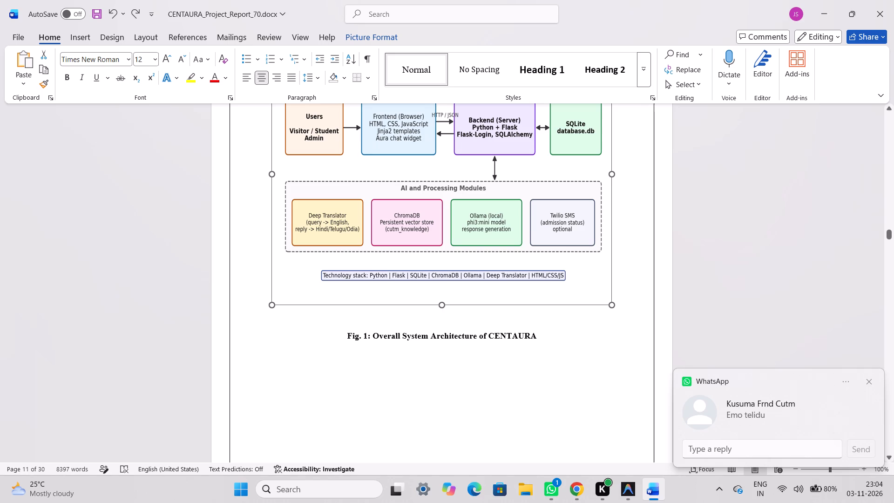
pyautogui.moveTo(441, 308); pyautogui.dragTo(444, 310)
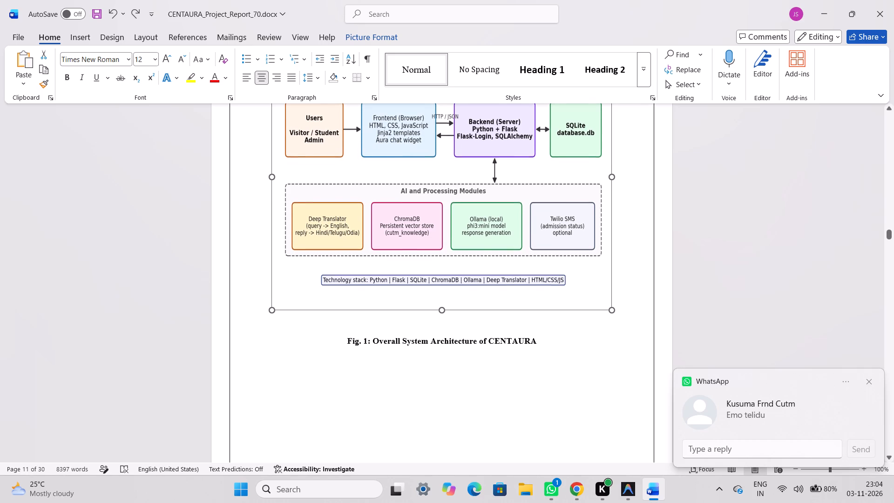
pyautogui.moveTo(444, 310); pyautogui.dragTo(444, 309)
# Insert a blank line between the SQLite and ChromaDB storage paragraph and the System Architecture diagram.
pyautogui.scroll(4, 797, 315)
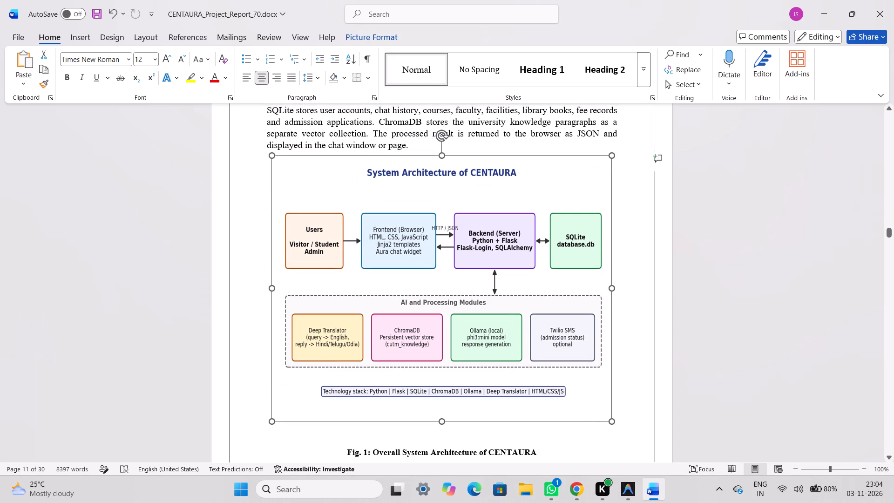
pyautogui.click(416, 146)
pyautogui.press('Return')
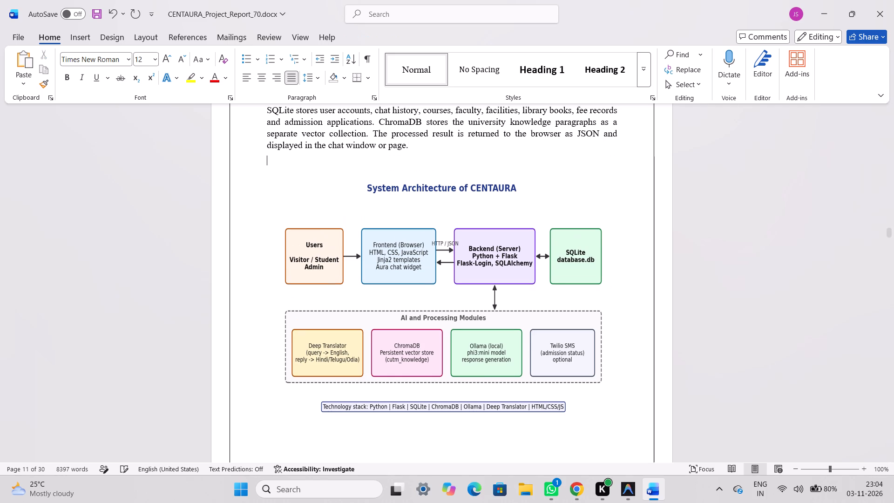
pyautogui.click(860, 229)
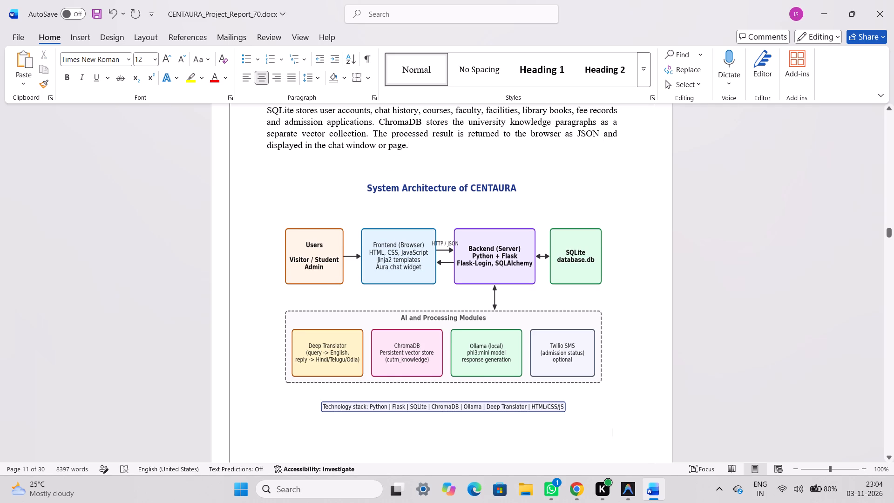
# Copy the caption "Fig. 1: Overall System Architecture of CENTAURA" below the diagram.
pyautogui.scroll(-6, 645, 319)
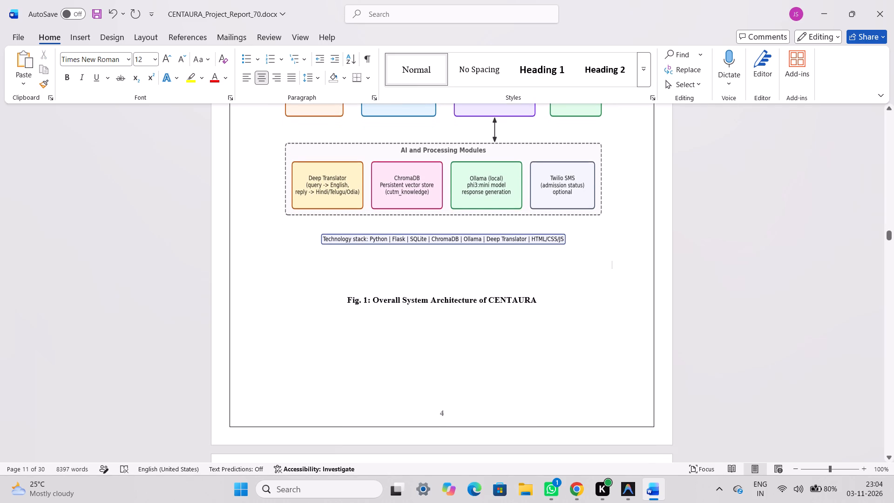
pyautogui.click(343, 289)
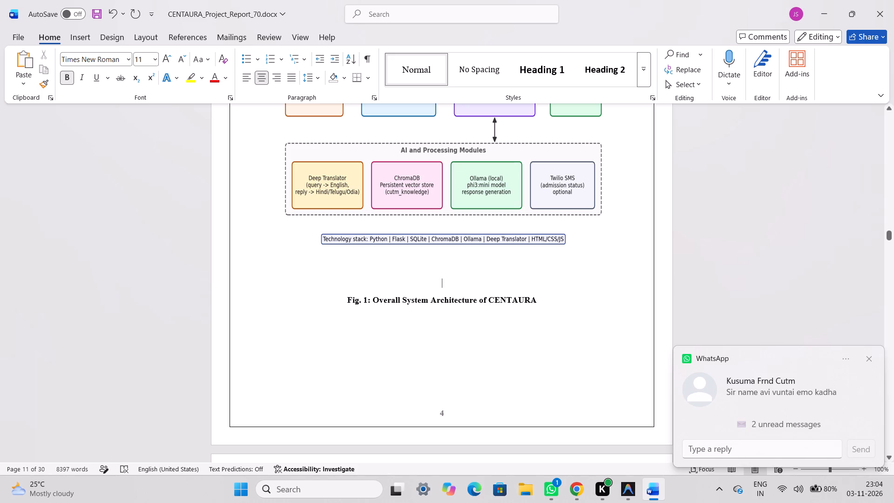
pyautogui.moveTo(349, 298); pyautogui.dragTo(524, 316)
pyautogui.hotkey('ctrl', 'c')
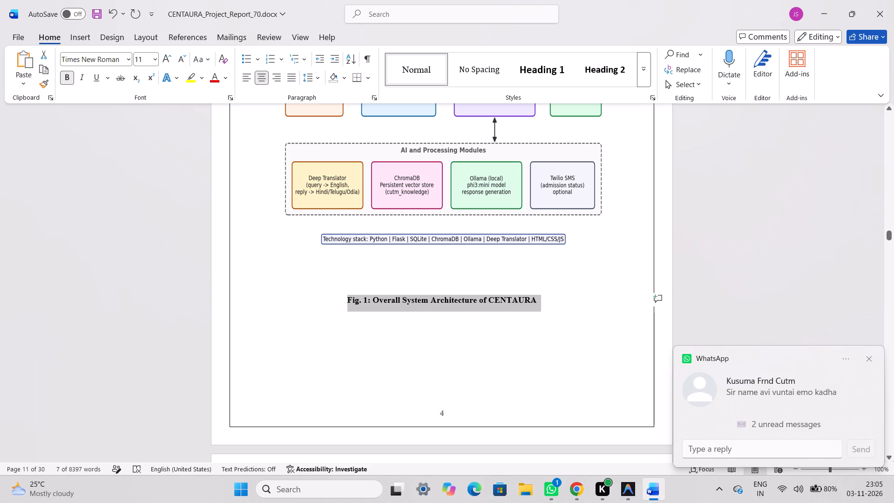
# Paste the copied Fig. 1 caption on the empty line directly below the architecture diagram and delete the original caption beneath it.
pyautogui.click(416, 279)
pyautogui.hotkey('ctrl', 'v')
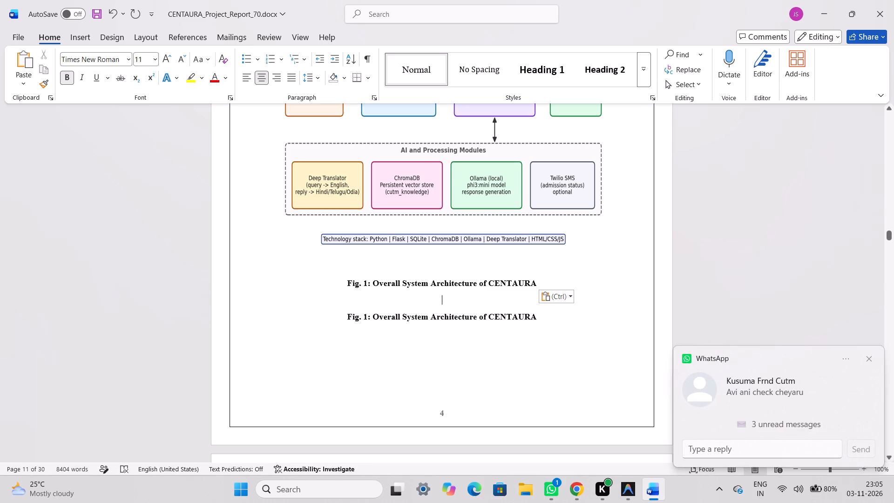
pyautogui.hotkey('ctrl', 'z')
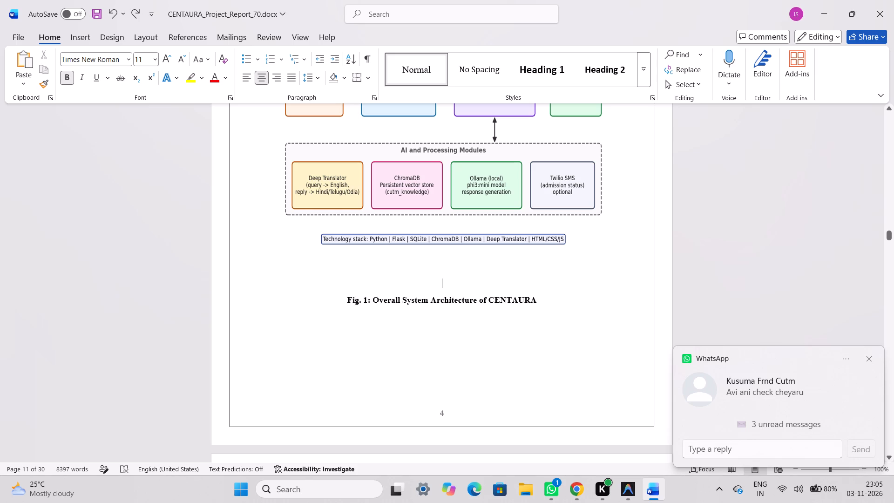
pyautogui.hotkey('ctrl', 'v')
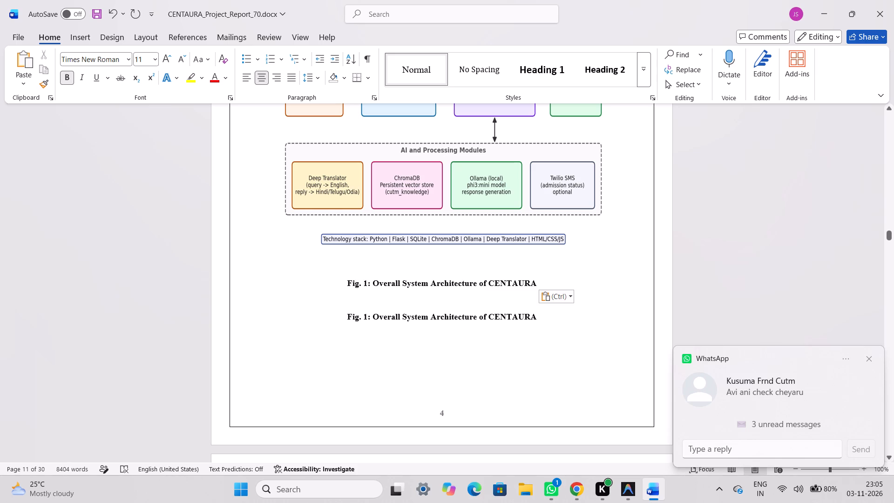
pyautogui.moveTo(347, 317); pyautogui.dragTo(529, 327)
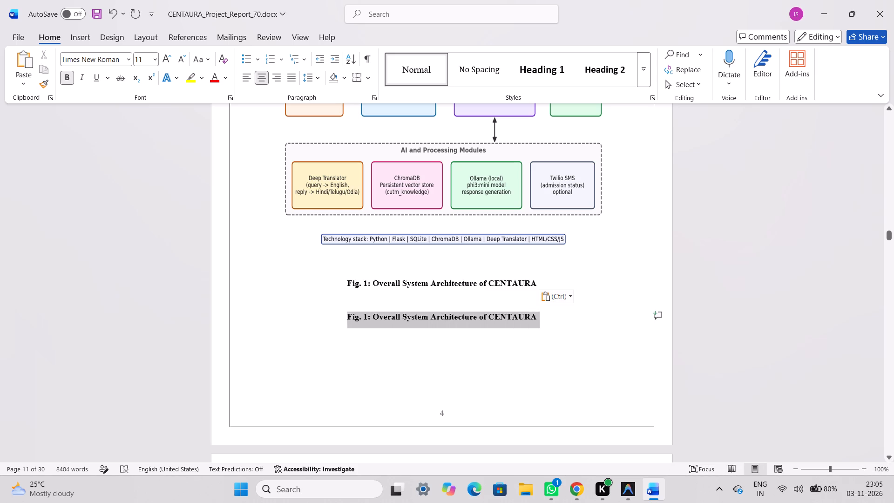
pyautogui.moveTo(529, 327); pyautogui.dragTo(537, 327)
pyautogui.press('BackSpace')
pyautogui.scroll(1, 464, 248)
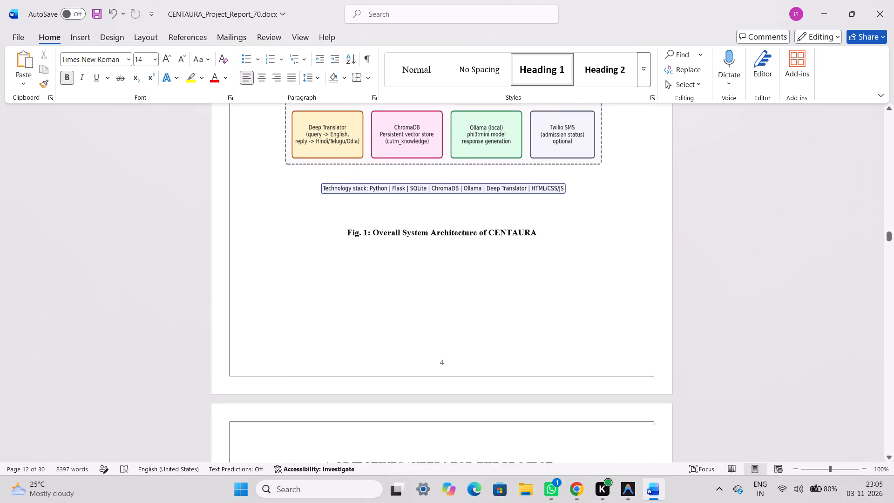
pyautogui.hotkey('ctrl', 'z')
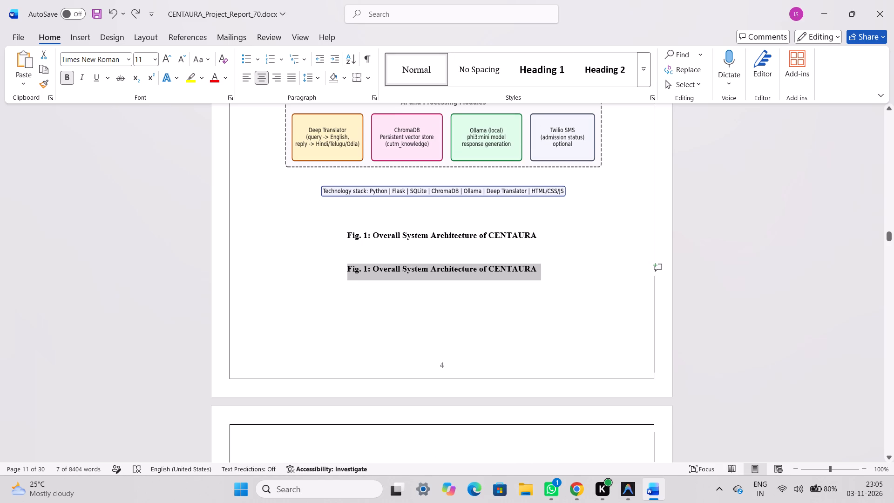
pyautogui.hotkey('ctrl', 'y')
pyautogui.scroll(2, 454, 244)
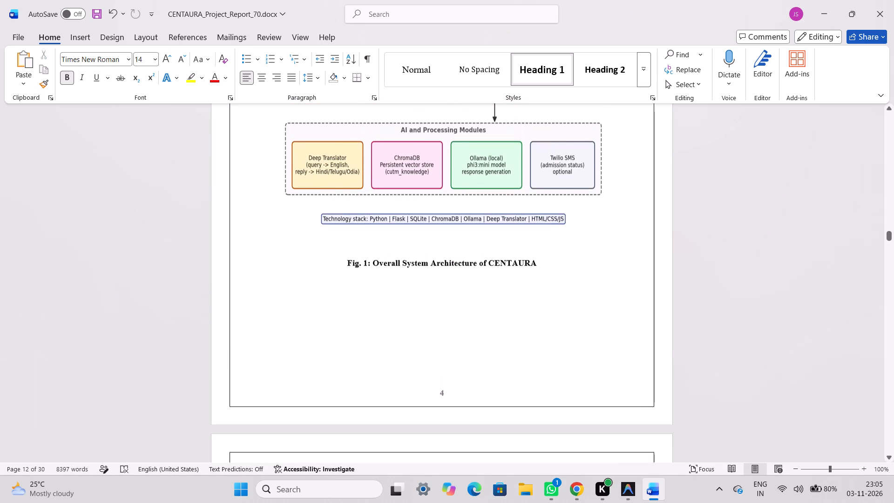
pyautogui.click(345, 264)
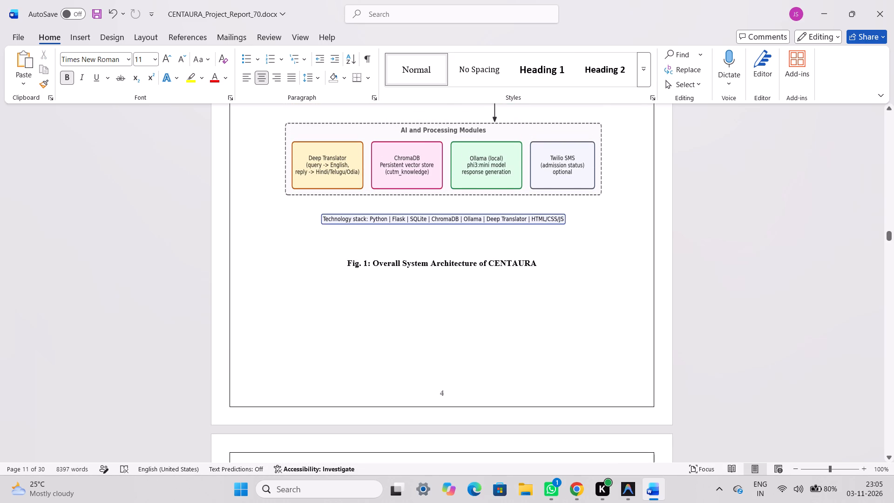
# Check the size and placement of the System Architecture diagram and its Fig. 1 caption on the page.
pyautogui.scroll(6, 557, 292)
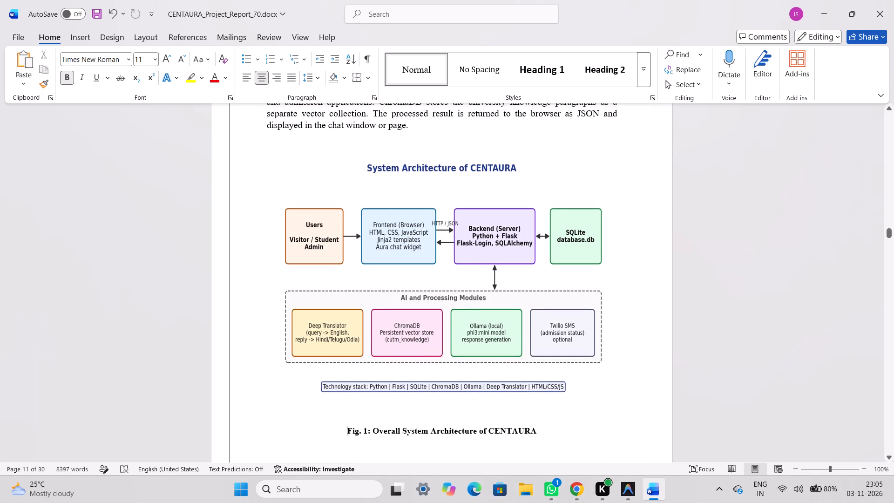
pyautogui.click(478, 294)
pyautogui.scroll(-1, 489, 294)
pyautogui.scroll(-7, 549, 309)
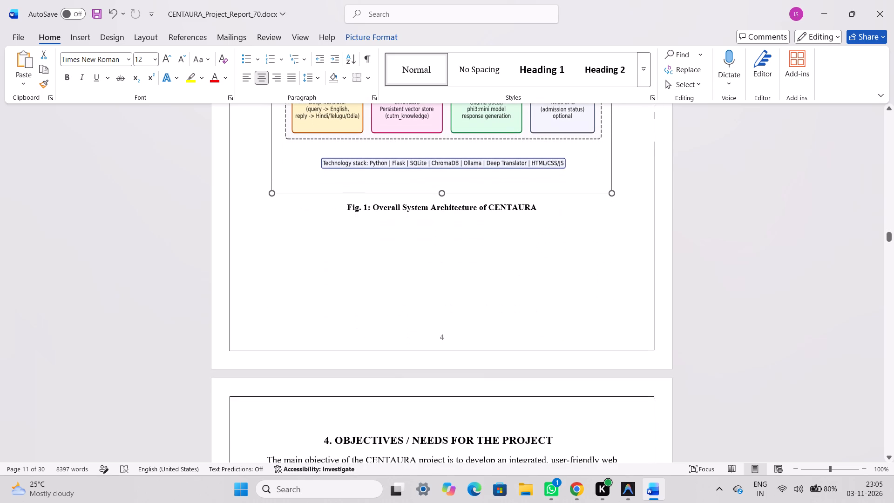
pyautogui.scroll(3, 552, 302)
pyautogui.click(760, 280)
pyautogui.scroll(4, 759, 279)
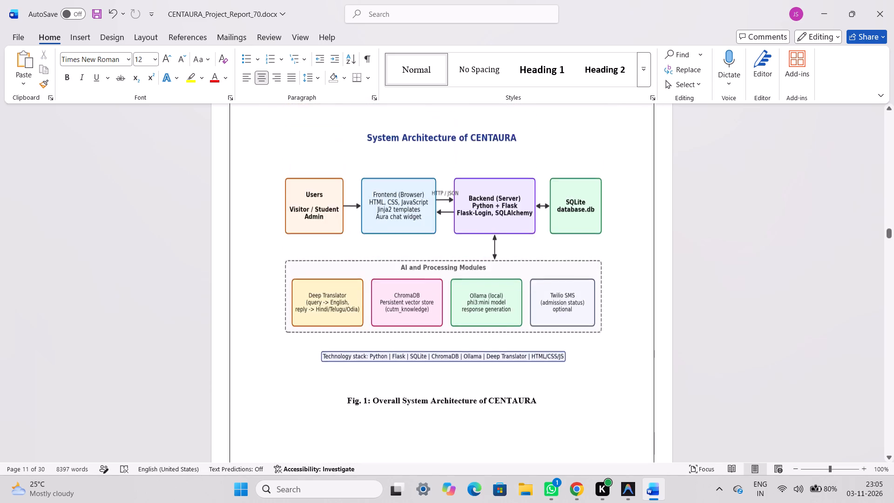
pyautogui.scroll(8, 734, 267)
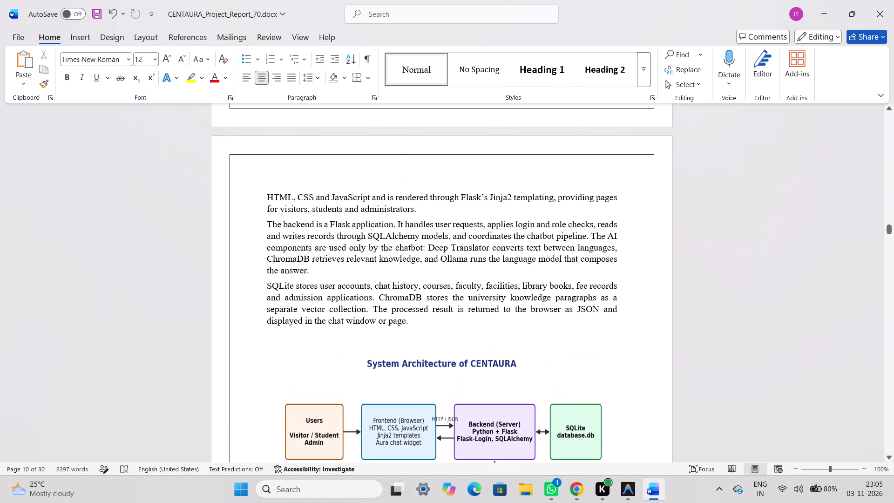
pyautogui.scroll(-9, 439, 347)
pyautogui.click(531, 262)
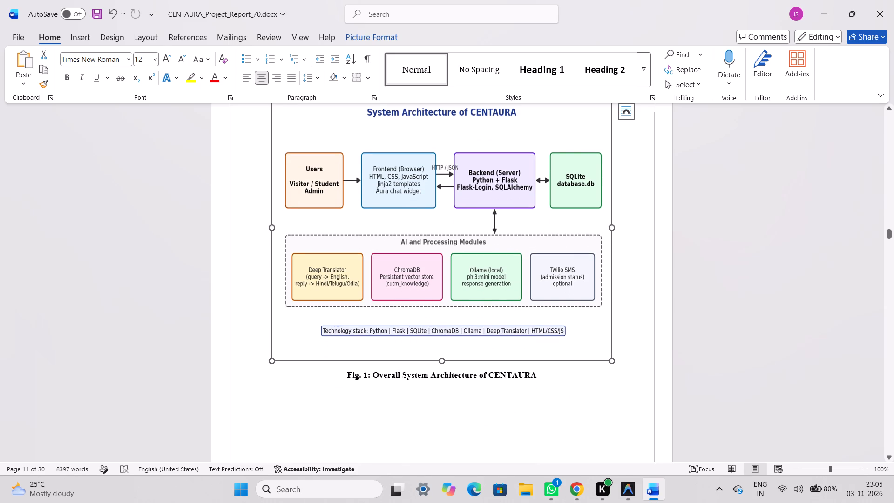
pyautogui.scroll(3, 684, 319)
pyautogui.scroll(-4, 686, 317)
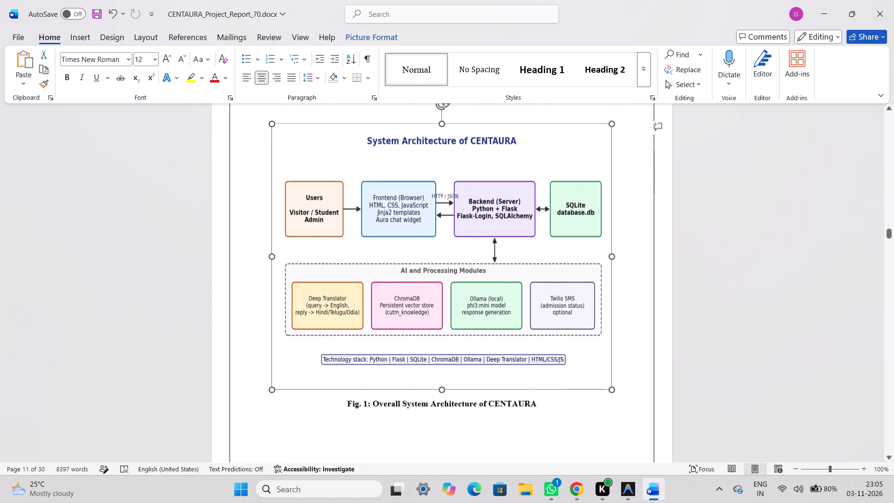
pyautogui.scroll(-2, 686, 317)
pyautogui.click(719, 315)
# Delete the Centurion University web page screenshot between the CENTAURA Functional Workflow diagram and its Fig. 2 caption.
pyautogui.scroll(-14, 720, 315)
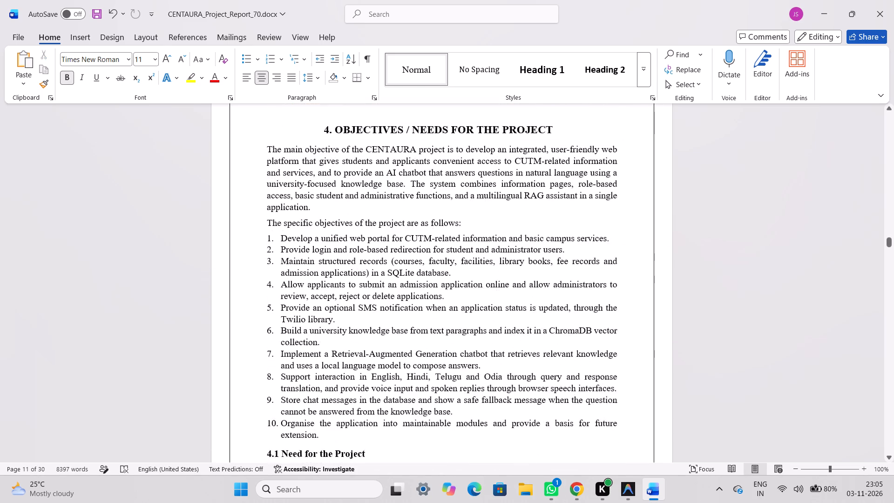
pyautogui.scroll(-19, 709, 312)
pyautogui.scroll(-4, 698, 305)
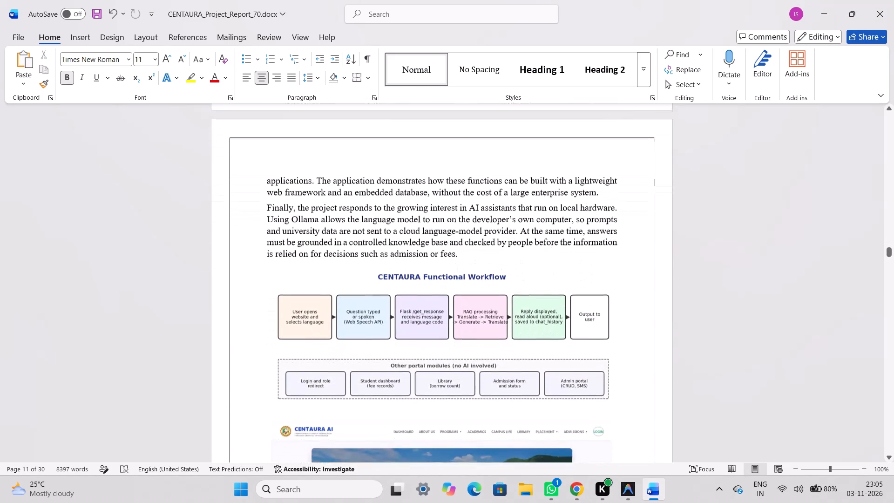
pyautogui.scroll(-6, 698, 305)
pyautogui.click(351, 303)
pyautogui.press('BackSpace')
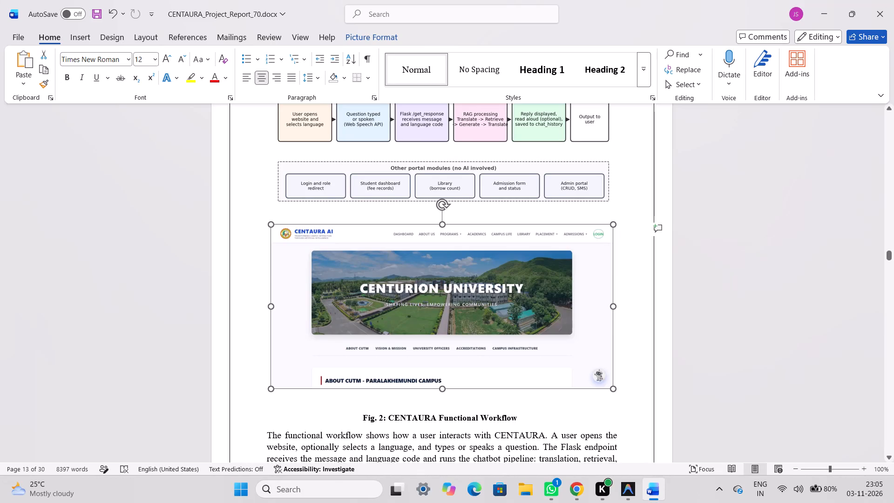
# Enlarge the CENTAURA Functional Workflow diagram by stretching it taller and widening it slightly to the text margins.
pyautogui.scroll(7, 418, 261)
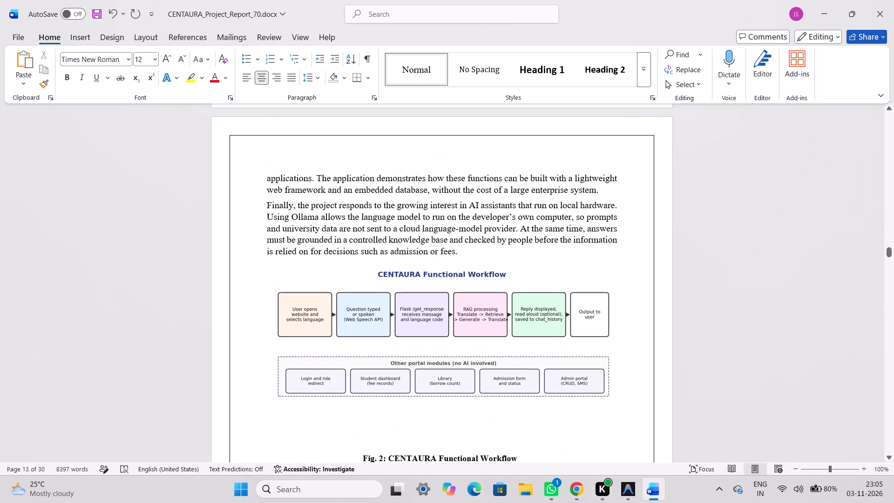
pyautogui.scroll(-7, 426, 324)
pyautogui.click(451, 159)
pyautogui.scroll(-3, 497, 228)
pyautogui.scroll(6, 497, 228)
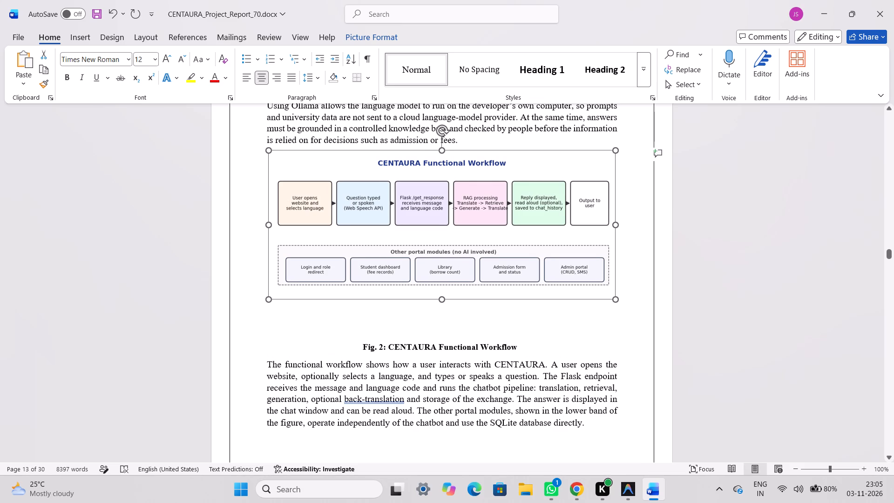
pyautogui.moveTo(441, 300); pyautogui.dragTo(441, 301)
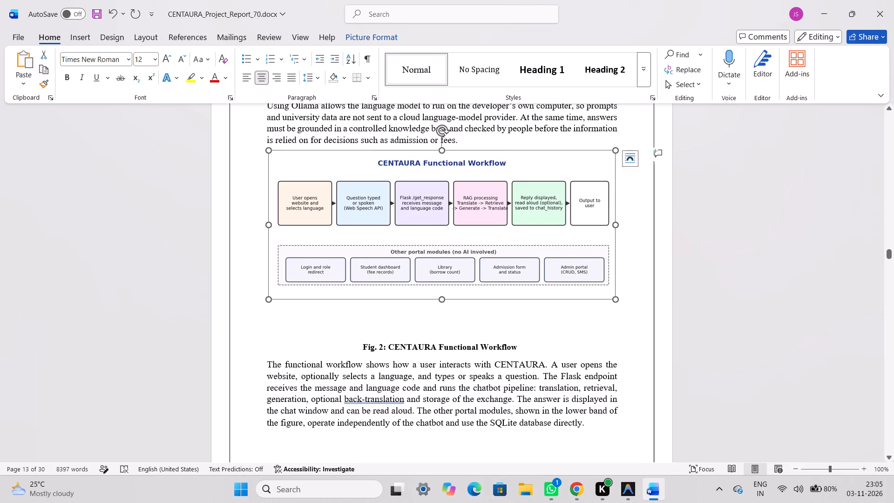
pyautogui.moveTo(441, 301); pyautogui.dragTo(440, 358)
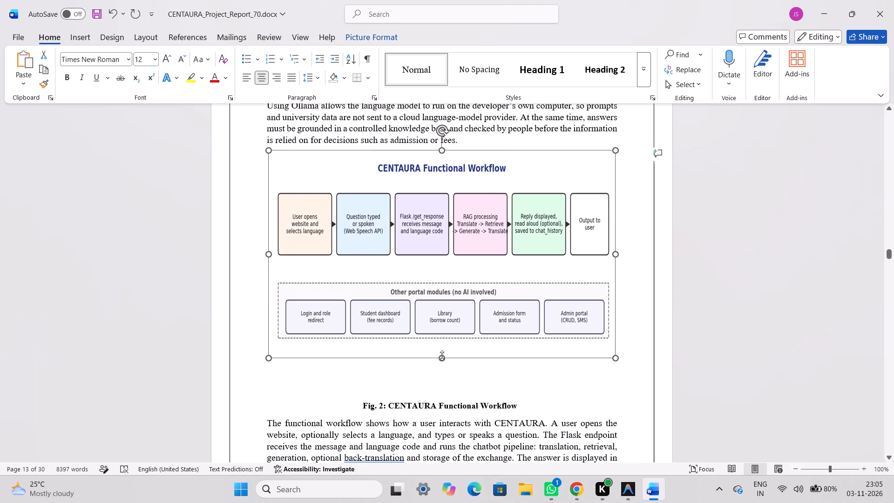
pyautogui.click(616, 254)
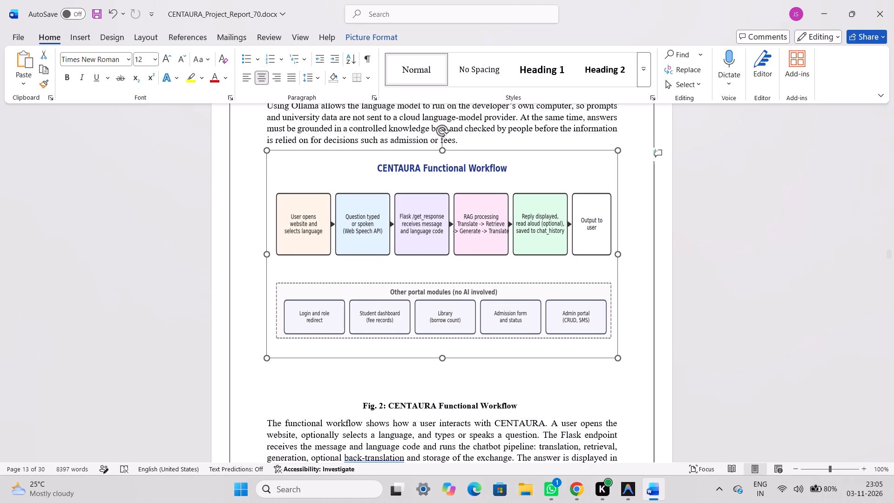
pyautogui.click(737, 261)
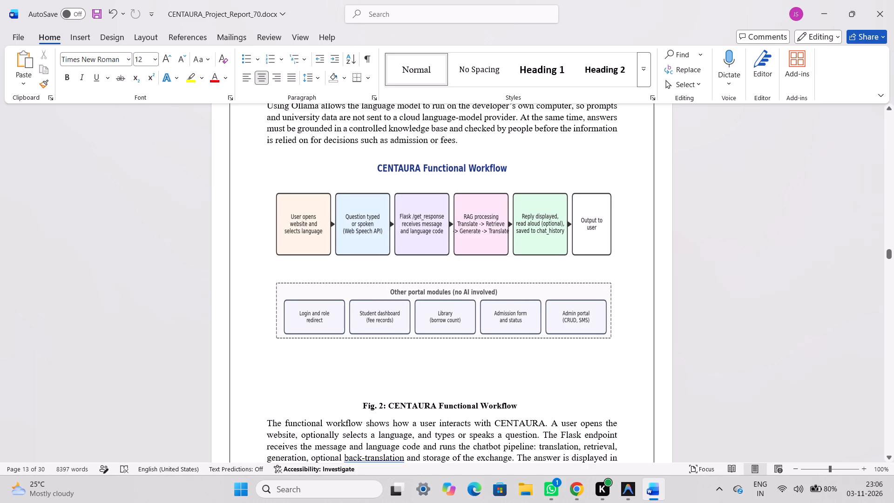
# Copy the Fig. 2 caption and paste it on the empty line directly below the CENTAURA Functional Workflow diagram.
pyautogui.scroll(-2, 443, 356)
pyautogui.click(364, 349)
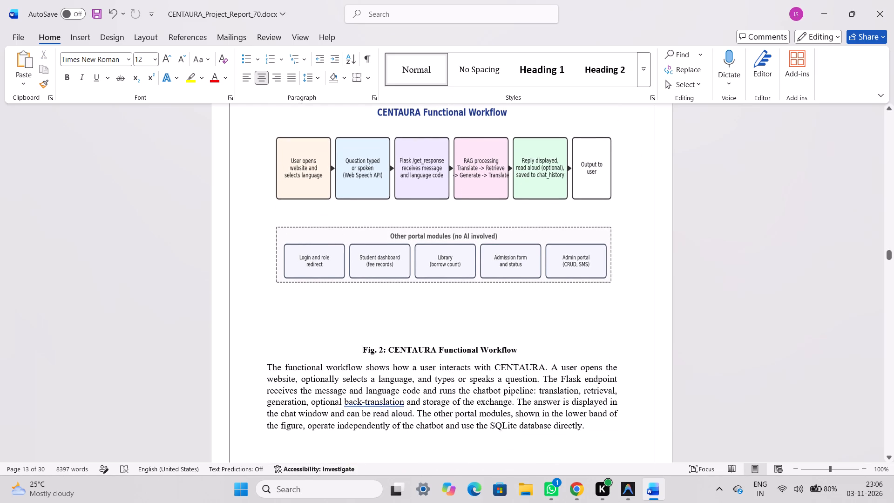
pyautogui.press('BackSpace')
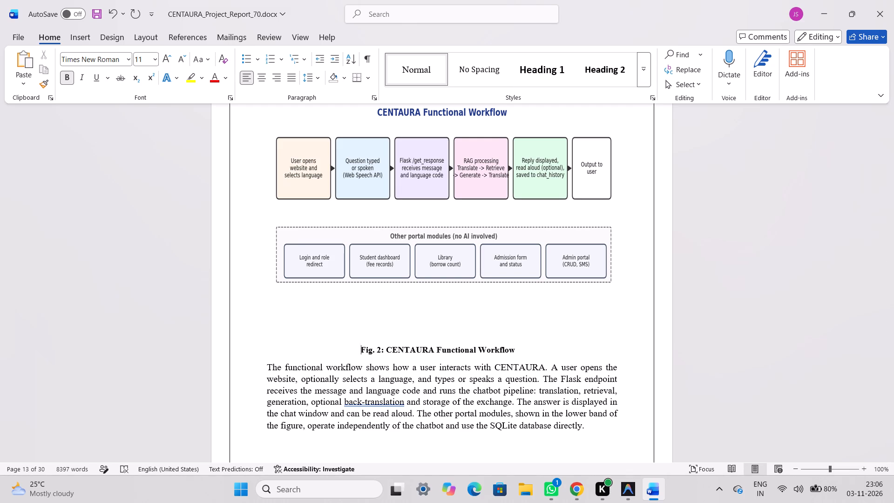
pyautogui.click(440, 330)
pyautogui.moveTo(362, 348); pyautogui.dragTo(470, 347)
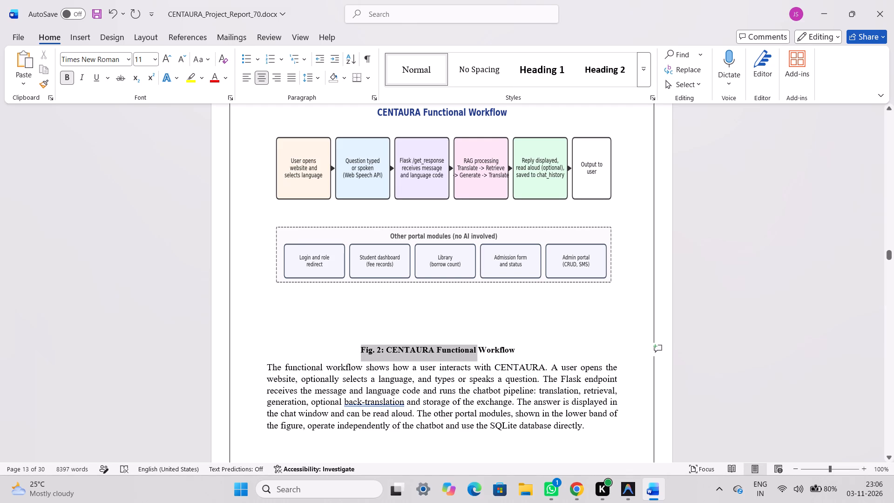
pyautogui.moveTo(470, 347); pyautogui.dragTo(521, 350)
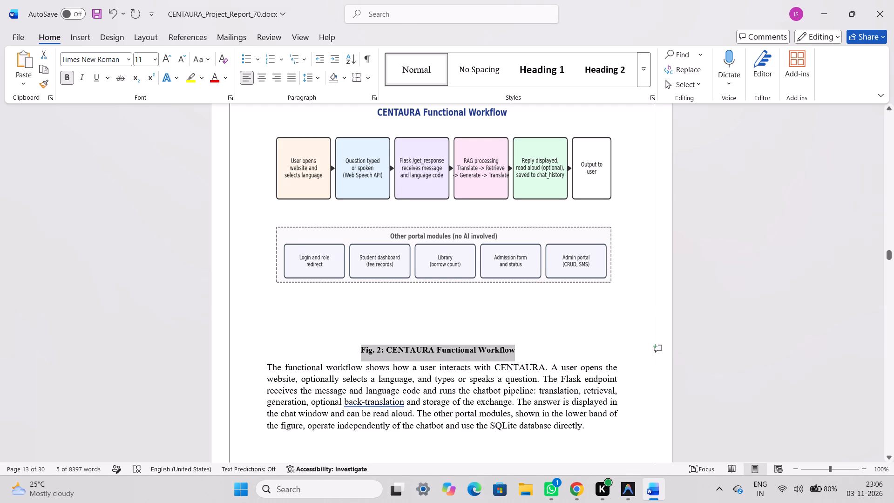
pyautogui.hotkey('ctrl', 'c')
pyautogui.click(413, 323)
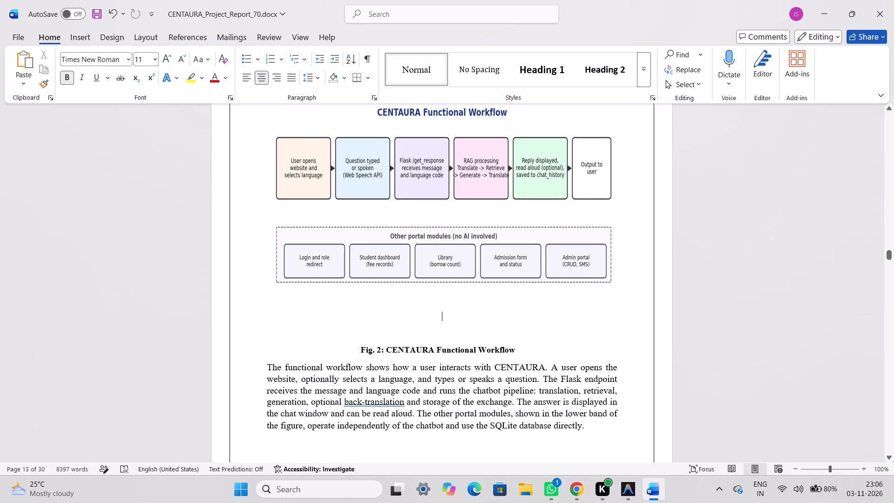
pyautogui.hotkey('ctrl', 'v')
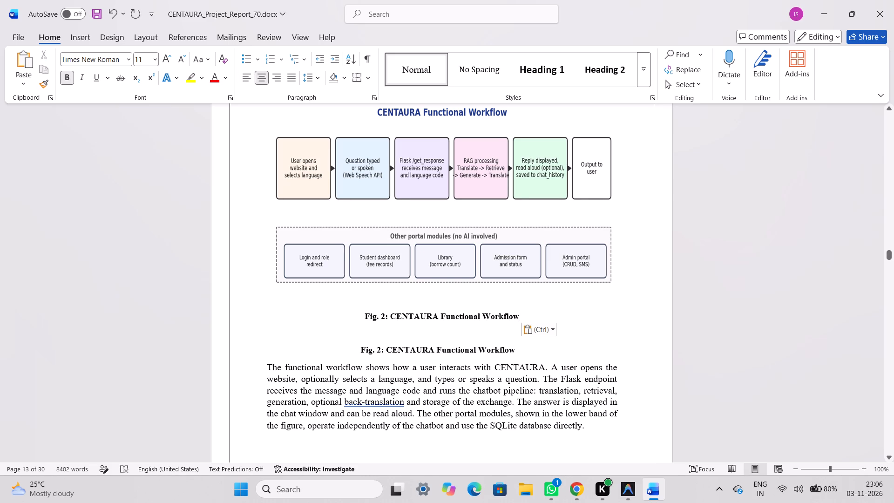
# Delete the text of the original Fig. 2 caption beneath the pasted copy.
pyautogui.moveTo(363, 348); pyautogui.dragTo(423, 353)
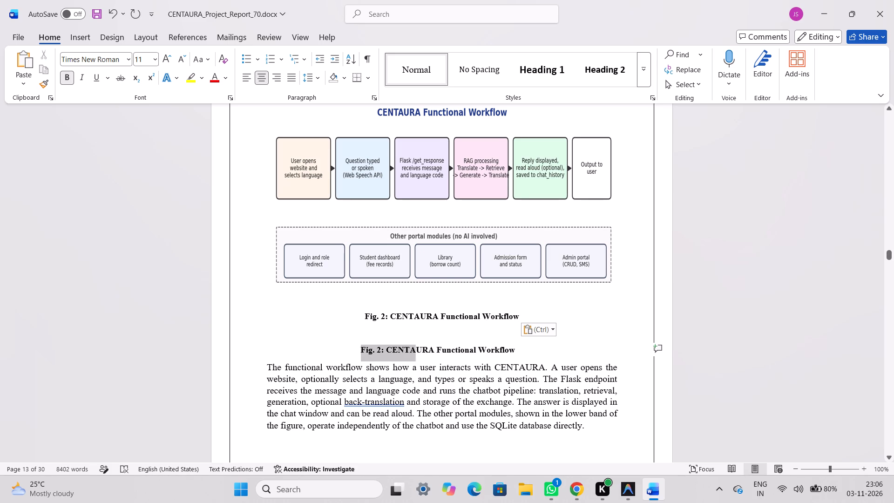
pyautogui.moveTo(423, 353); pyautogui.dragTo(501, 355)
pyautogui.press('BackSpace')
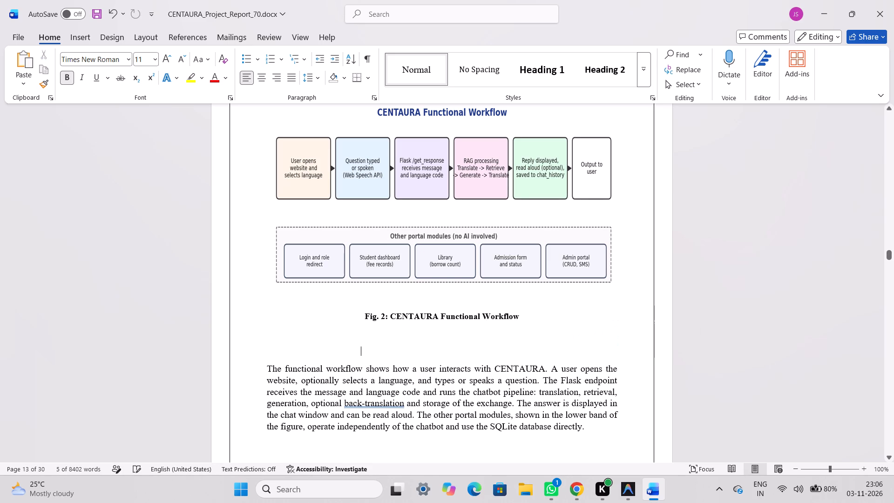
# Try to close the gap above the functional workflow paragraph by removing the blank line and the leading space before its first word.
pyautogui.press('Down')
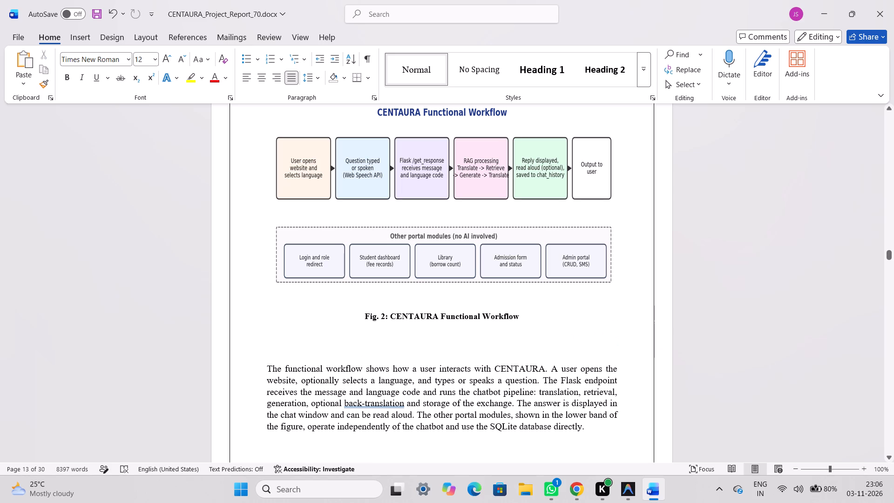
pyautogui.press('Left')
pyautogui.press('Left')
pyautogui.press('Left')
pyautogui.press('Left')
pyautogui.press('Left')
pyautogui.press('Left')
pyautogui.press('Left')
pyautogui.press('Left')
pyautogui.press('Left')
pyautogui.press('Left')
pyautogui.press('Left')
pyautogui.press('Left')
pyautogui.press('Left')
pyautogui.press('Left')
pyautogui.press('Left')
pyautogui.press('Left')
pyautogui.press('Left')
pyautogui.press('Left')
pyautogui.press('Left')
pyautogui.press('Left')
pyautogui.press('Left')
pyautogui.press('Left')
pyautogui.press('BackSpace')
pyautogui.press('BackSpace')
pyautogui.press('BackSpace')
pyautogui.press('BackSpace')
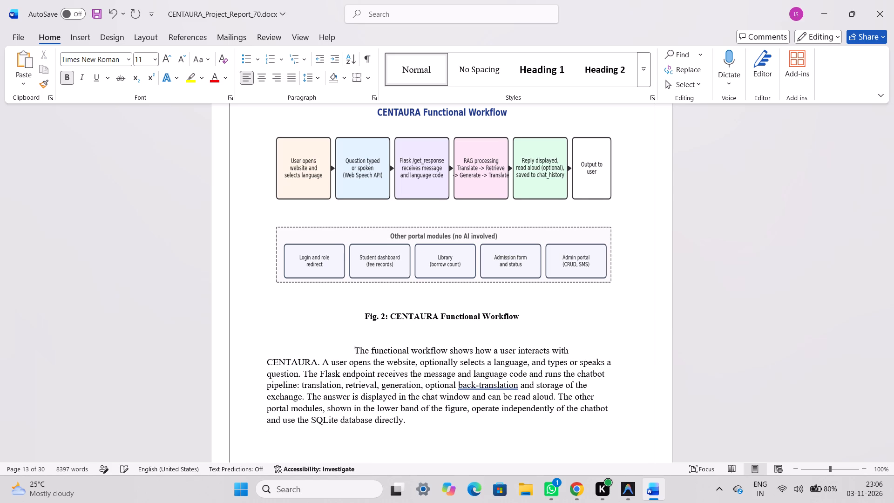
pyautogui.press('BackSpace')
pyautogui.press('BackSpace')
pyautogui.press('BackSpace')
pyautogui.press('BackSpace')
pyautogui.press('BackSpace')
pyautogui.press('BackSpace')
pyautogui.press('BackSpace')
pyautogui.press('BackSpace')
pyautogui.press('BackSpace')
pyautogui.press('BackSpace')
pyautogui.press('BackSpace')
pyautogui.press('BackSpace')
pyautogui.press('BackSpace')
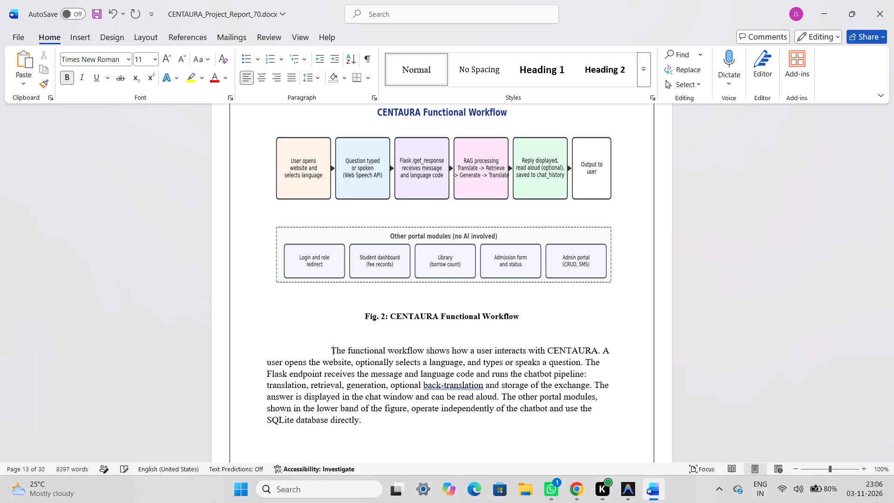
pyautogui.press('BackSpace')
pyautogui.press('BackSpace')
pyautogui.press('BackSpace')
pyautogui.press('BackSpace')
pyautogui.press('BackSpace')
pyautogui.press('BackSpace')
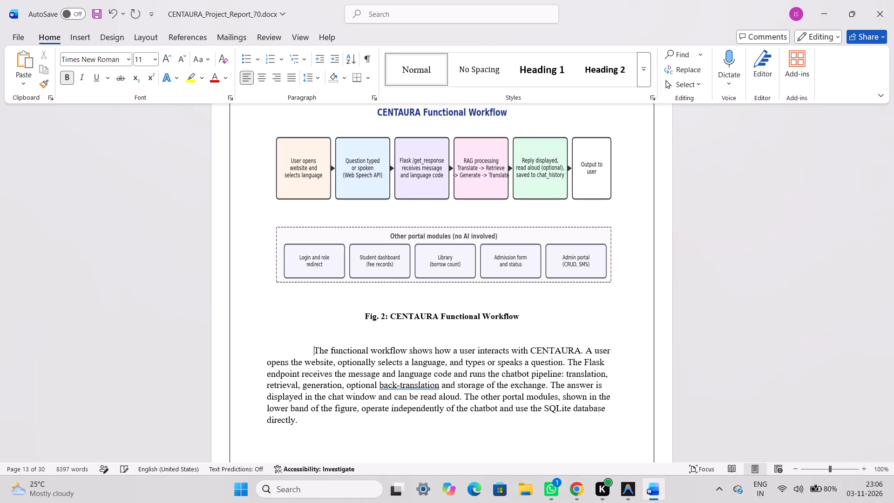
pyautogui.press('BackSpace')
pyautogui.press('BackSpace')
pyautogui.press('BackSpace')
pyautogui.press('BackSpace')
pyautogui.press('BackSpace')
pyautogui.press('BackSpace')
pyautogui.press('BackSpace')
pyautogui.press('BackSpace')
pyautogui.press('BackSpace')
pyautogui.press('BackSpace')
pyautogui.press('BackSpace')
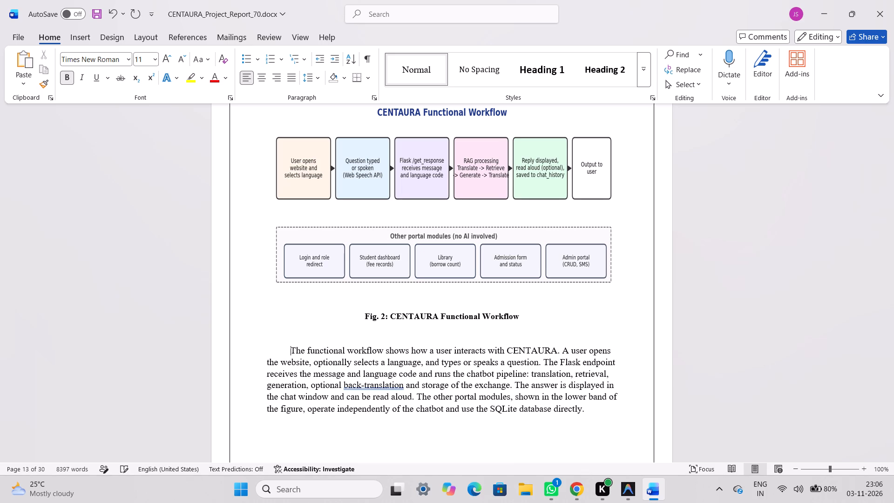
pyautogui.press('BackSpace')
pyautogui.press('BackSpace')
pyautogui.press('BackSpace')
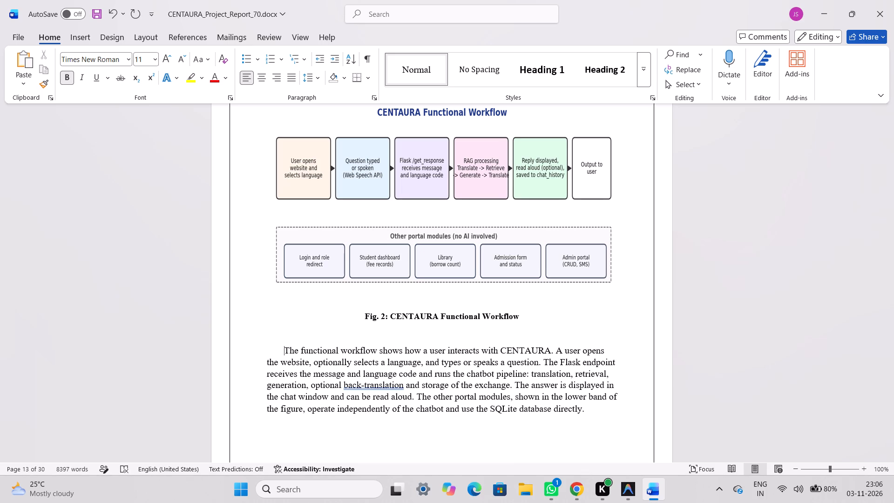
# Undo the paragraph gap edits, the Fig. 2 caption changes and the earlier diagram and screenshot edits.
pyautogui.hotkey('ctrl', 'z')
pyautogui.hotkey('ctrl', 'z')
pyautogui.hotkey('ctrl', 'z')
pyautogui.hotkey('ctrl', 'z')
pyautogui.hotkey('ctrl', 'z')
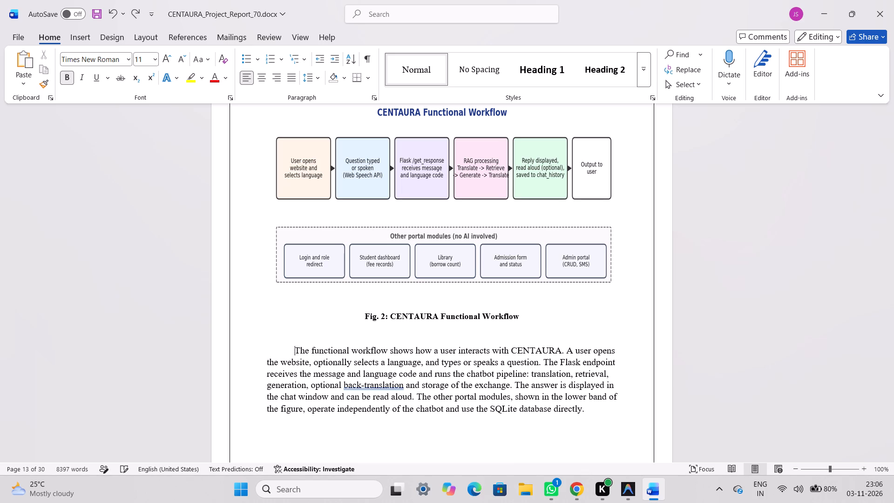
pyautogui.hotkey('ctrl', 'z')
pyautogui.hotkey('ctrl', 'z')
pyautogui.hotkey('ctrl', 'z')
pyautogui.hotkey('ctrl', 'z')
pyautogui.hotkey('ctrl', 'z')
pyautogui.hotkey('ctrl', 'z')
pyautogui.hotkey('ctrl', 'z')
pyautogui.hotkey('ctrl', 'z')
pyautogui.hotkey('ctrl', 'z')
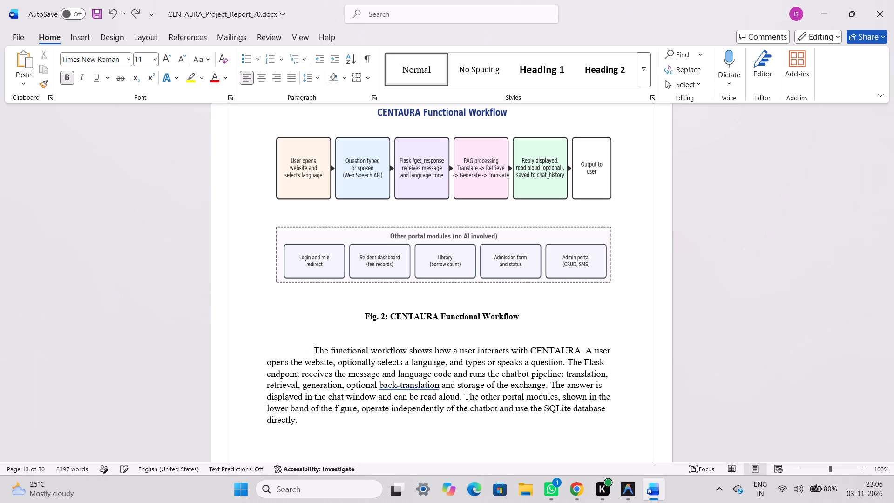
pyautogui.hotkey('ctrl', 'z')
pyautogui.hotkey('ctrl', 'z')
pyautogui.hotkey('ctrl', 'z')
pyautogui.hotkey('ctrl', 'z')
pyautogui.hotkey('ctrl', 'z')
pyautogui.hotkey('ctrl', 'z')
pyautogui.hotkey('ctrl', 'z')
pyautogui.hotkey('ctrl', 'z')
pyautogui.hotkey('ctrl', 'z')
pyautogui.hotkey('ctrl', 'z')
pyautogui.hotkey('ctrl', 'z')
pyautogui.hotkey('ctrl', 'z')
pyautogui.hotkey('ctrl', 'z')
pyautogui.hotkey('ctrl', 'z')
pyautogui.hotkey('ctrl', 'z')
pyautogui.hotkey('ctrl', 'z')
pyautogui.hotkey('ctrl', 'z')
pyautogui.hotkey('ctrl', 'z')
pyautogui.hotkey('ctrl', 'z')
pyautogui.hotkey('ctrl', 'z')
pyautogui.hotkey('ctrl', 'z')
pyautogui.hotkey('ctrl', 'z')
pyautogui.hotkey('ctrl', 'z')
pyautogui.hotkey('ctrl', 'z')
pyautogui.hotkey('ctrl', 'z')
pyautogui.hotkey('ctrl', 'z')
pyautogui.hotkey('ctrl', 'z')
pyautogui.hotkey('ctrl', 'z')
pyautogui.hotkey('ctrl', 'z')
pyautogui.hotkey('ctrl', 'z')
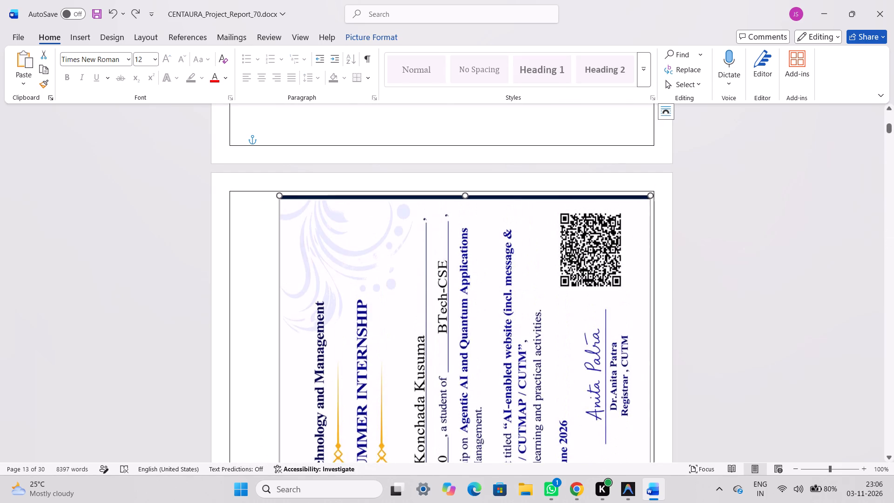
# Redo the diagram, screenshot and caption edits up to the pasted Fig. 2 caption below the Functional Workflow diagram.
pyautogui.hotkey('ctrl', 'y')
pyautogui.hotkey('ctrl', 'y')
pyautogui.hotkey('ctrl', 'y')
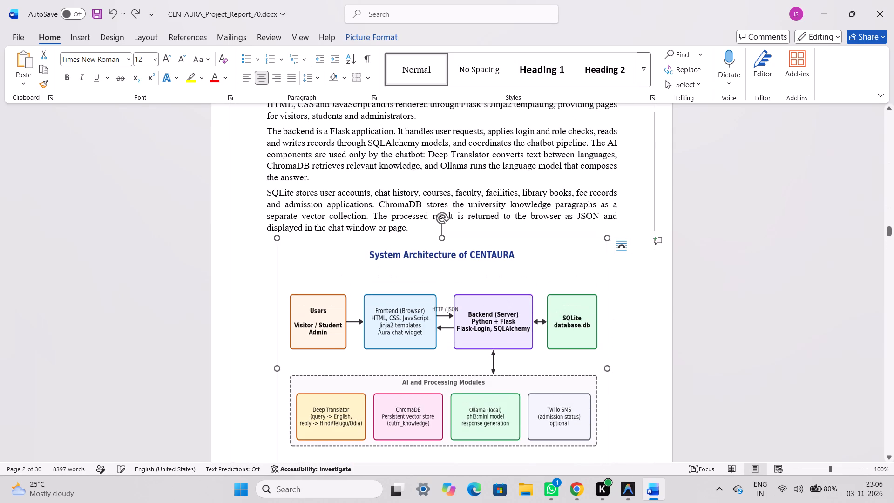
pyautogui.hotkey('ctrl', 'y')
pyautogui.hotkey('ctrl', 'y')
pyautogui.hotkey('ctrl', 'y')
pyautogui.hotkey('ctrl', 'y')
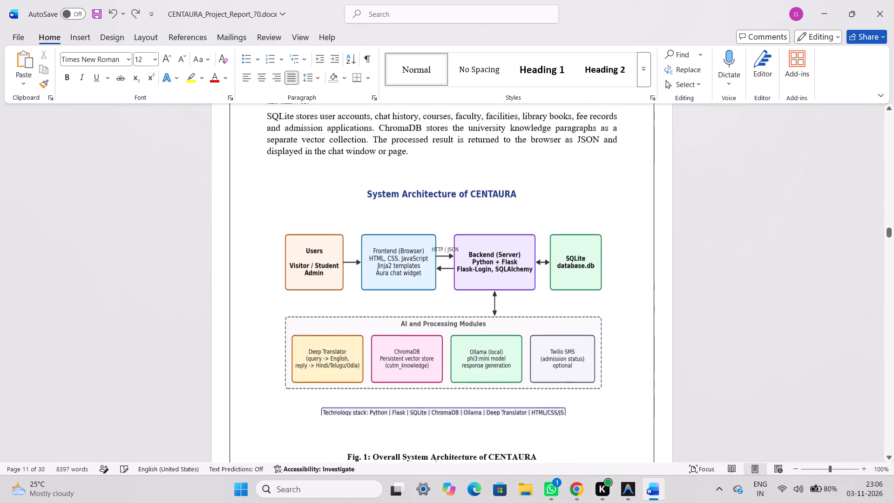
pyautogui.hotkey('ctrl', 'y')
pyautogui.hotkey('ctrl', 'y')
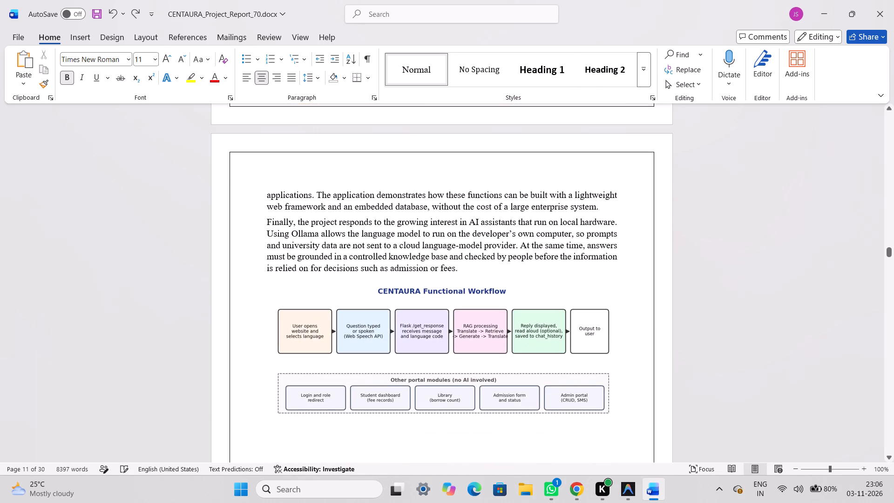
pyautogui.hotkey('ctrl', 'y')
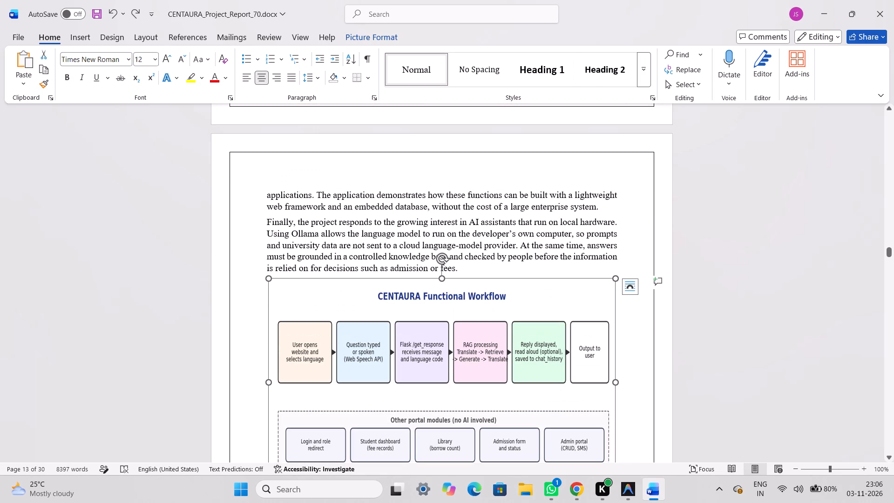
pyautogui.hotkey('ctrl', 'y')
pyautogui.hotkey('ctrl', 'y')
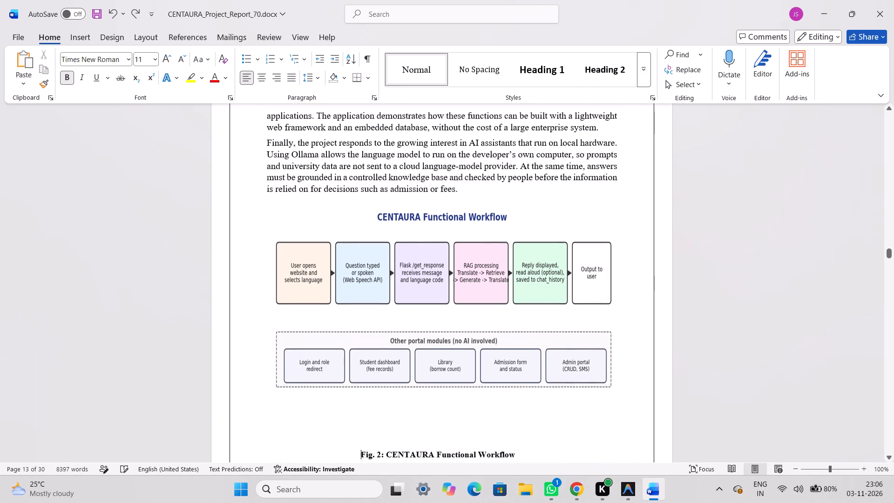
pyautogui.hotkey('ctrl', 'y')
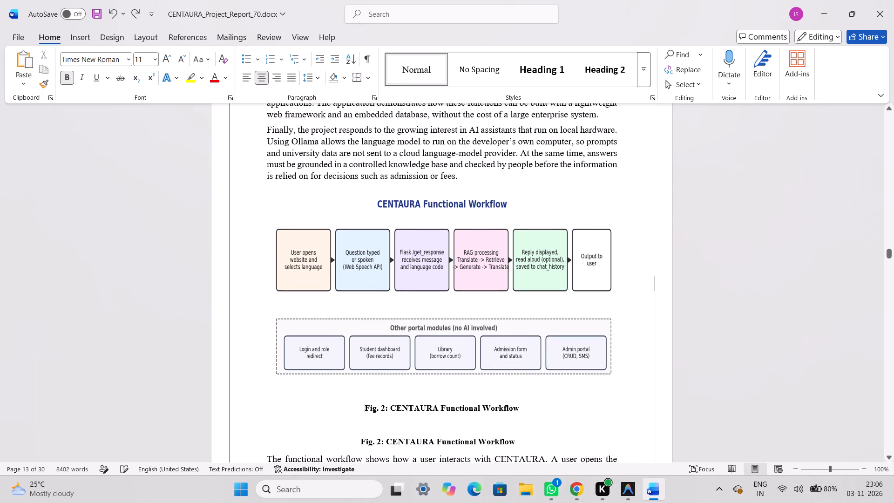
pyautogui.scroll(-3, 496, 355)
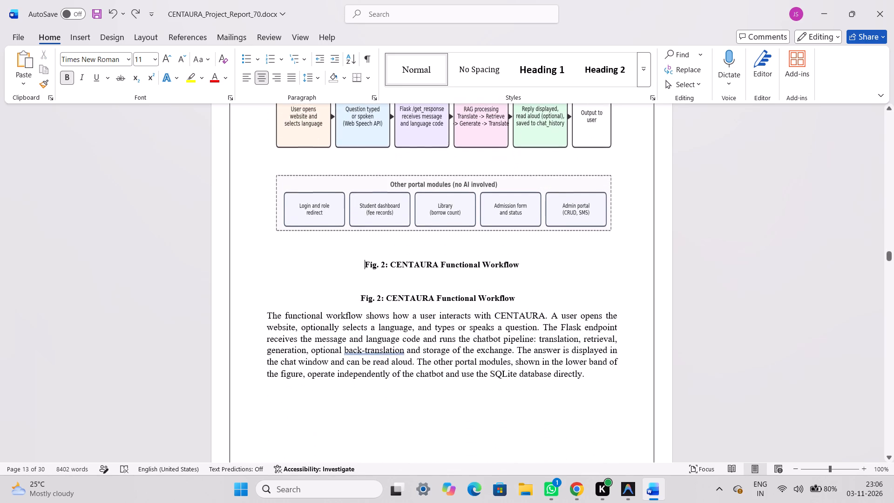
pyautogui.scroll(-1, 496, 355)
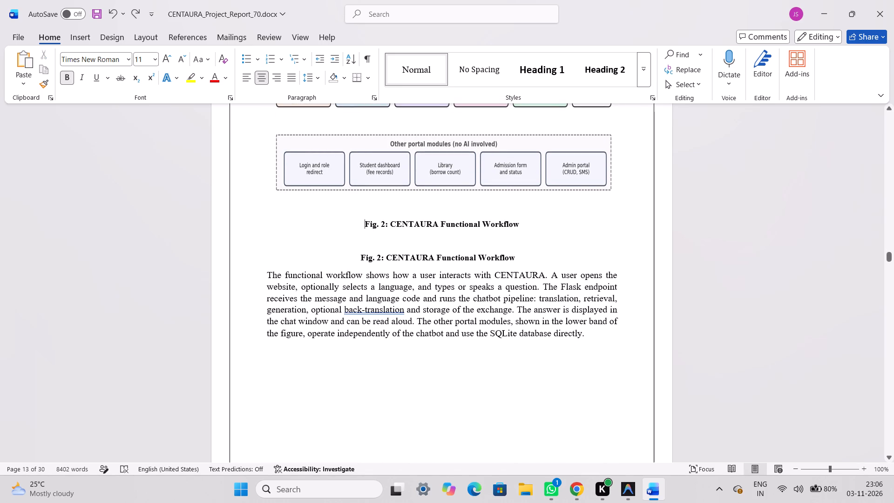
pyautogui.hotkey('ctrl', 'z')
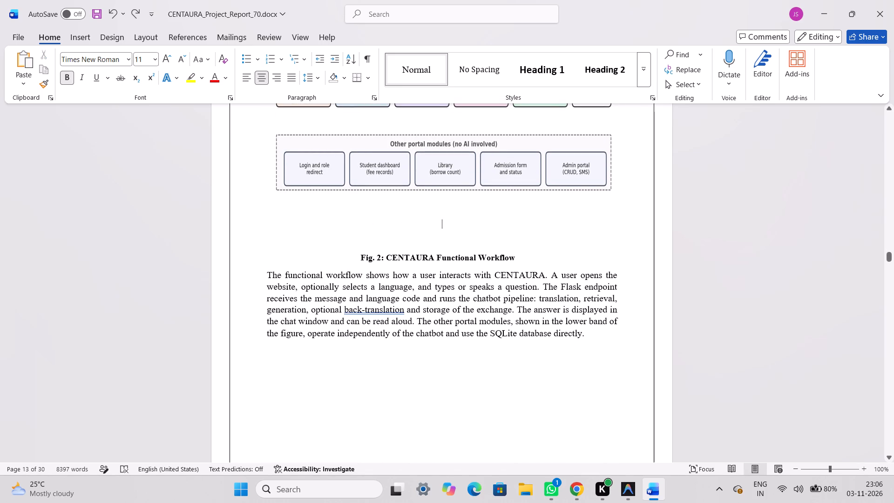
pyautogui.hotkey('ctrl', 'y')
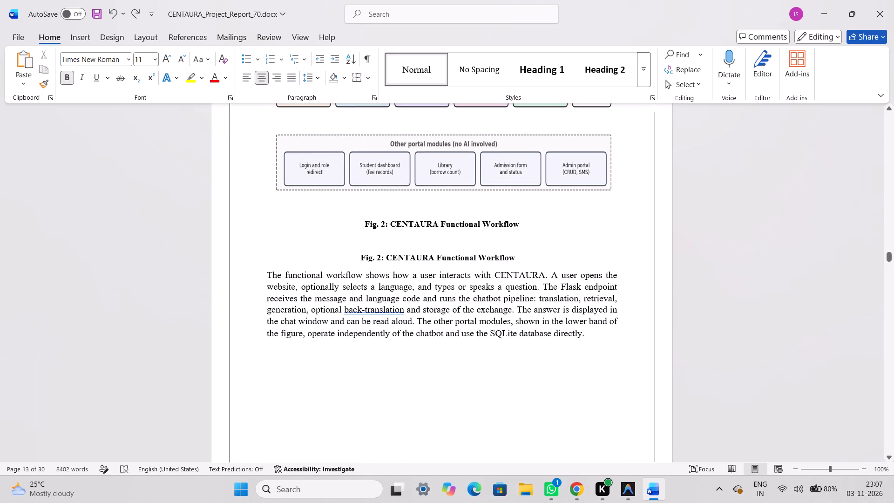
# Delete the original Fig. 2 caption line between the pasted caption and the functional workflow paragraph.
pyautogui.moveTo(361, 255); pyautogui.dragTo(429, 254)
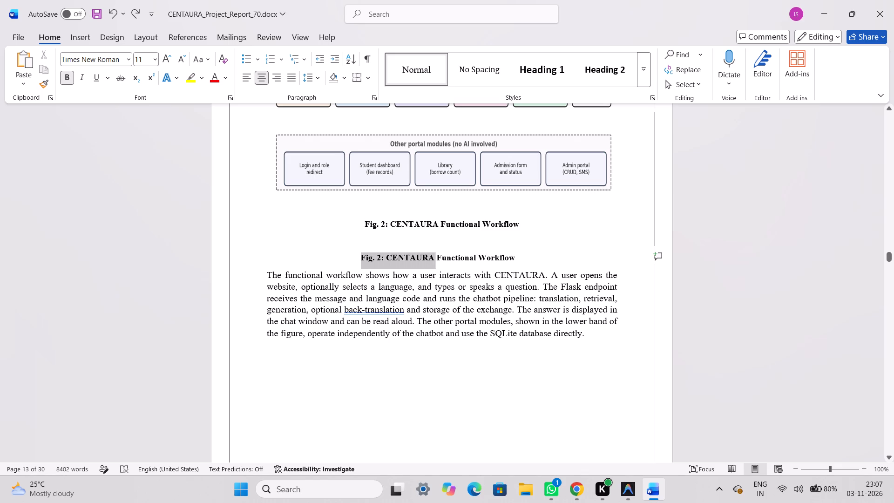
pyautogui.moveTo(429, 254); pyautogui.dragTo(481, 252)
pyautogui.moveTo(519, 259); pyautogui.dragTo(359, 258)
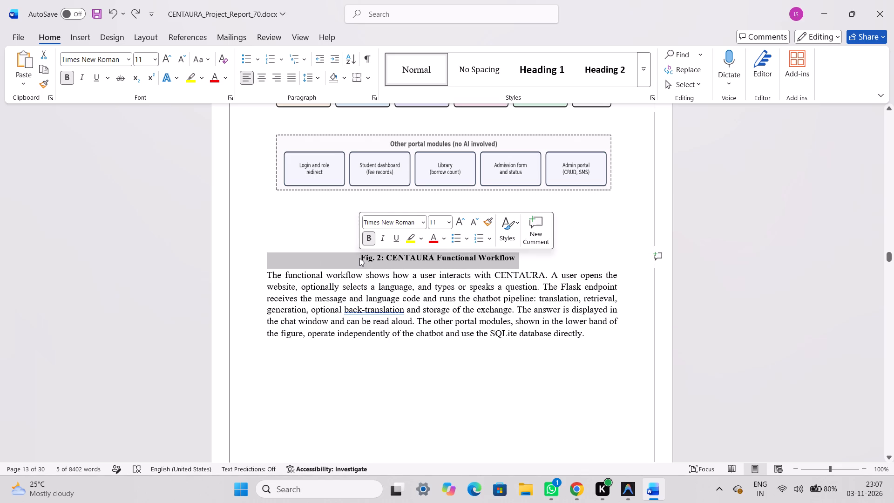
pyautogui.press('BackSpace')
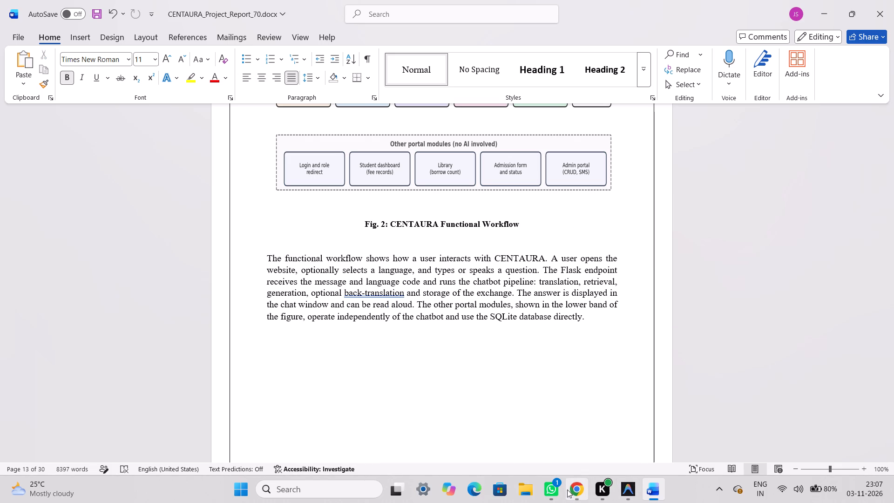
# Switch to Chrome with the 4K Image Upgrade chat in Gemini.
pyautogui.click(578, 489)
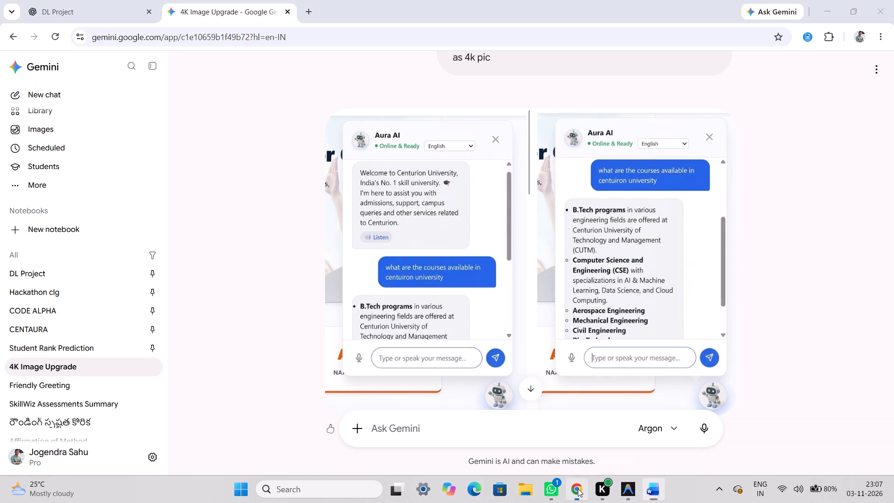
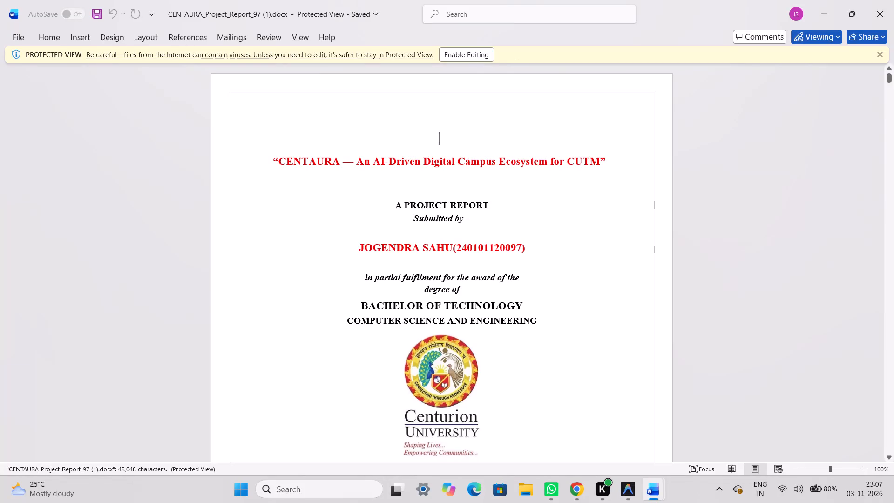
# Enable editing in the CENTAURA_Project_Report_97 (1) document.
pyautogui.click(473, 52)
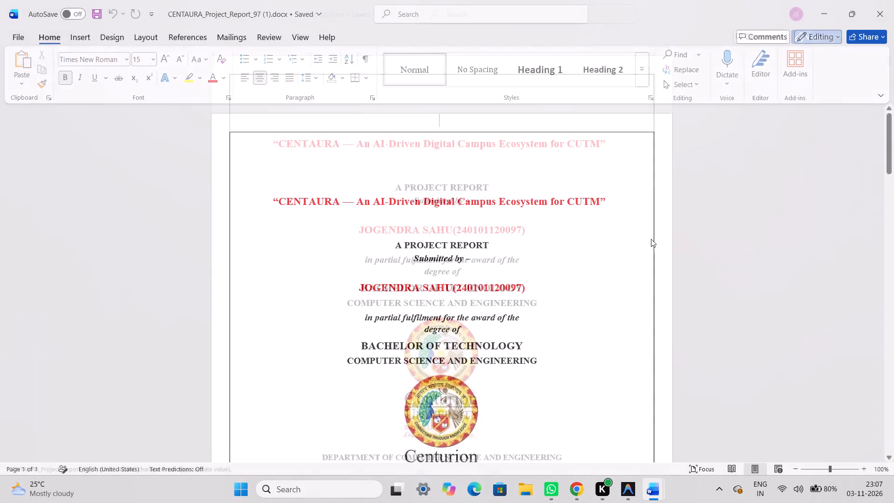
# Arrange the windows of report 97 and report 70 side by side.
pyautogui.scroll(-11, 651, 241)
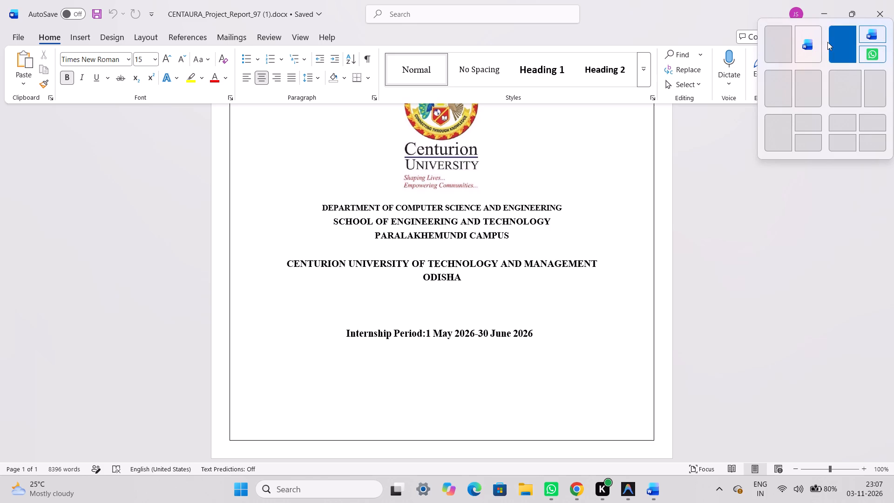
pyautogui.click(807, 44)
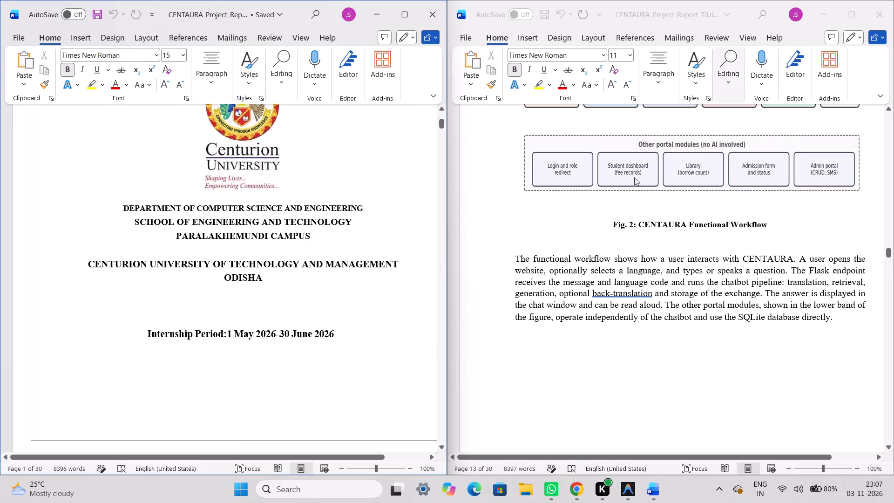
# Review section 4 and the Functional Workflow diagram with its Fig. 2 caption in report 70.
pyautogui.scroll(-3, 710, 179)
pyautogui.scroll(15, 707, 183)
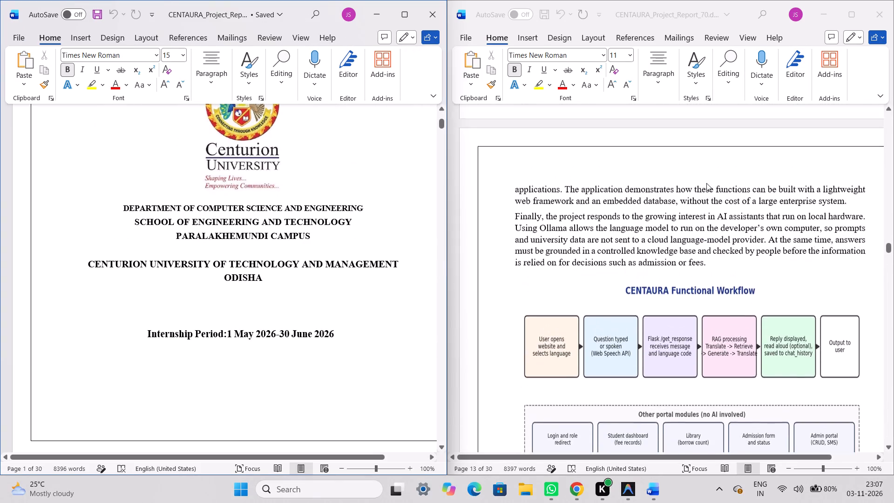
pyautogui.scroll(19, 706, 183)
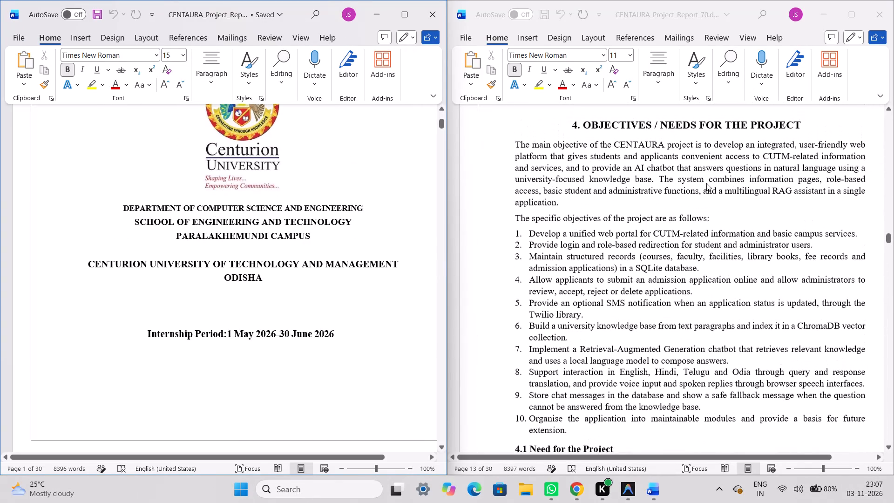
pyautogui.scroll(3, 706, 183)
pyautogui.scroll(-13, 706, 183)
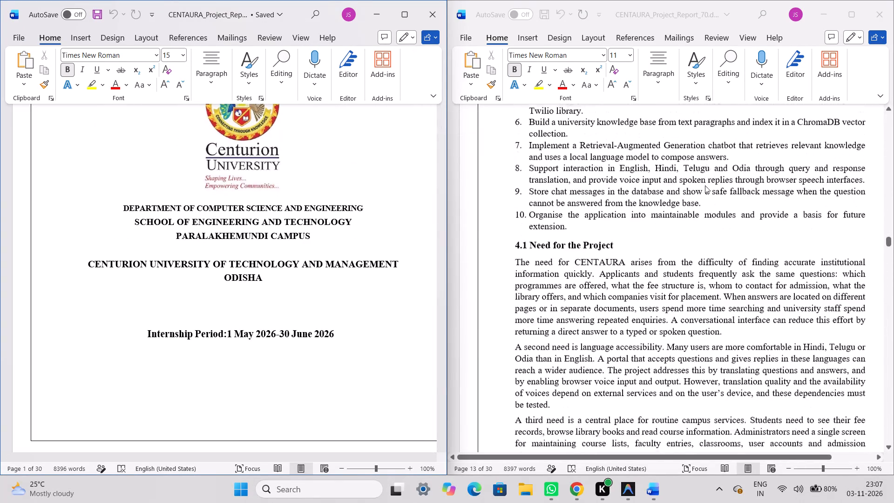
pyautogui.scroll(-17, 705, 185)
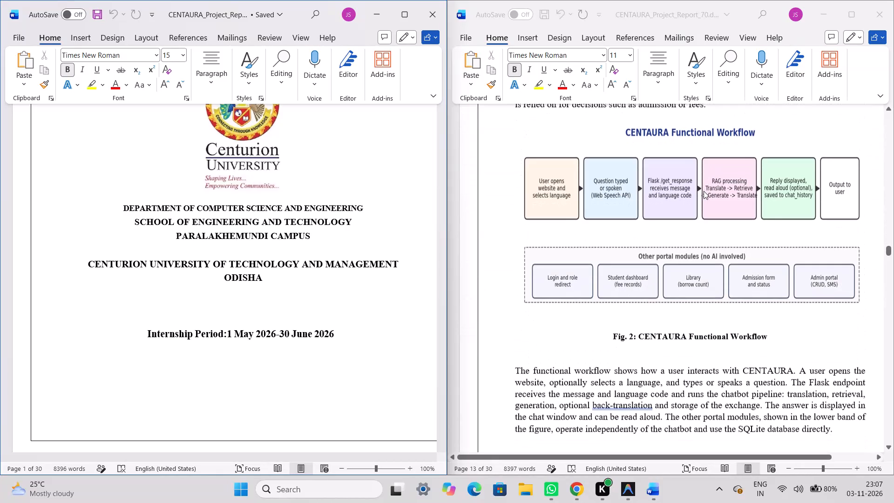
pyautogui.scroll(-8, 380, 197)
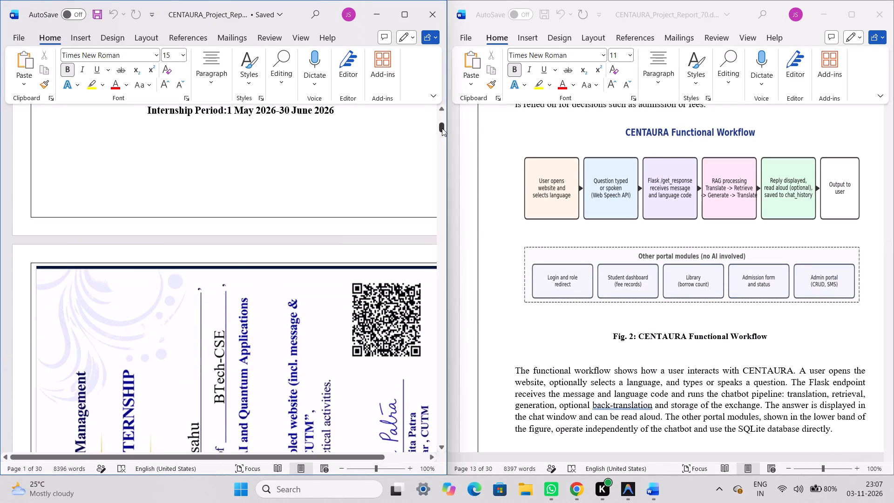
# Find the System Architecture diagram in both reports and compare its placement below the SQLite paragraph.
pyautogui.moveTo(442, 128); pyautogui.dragTo(443, 174)
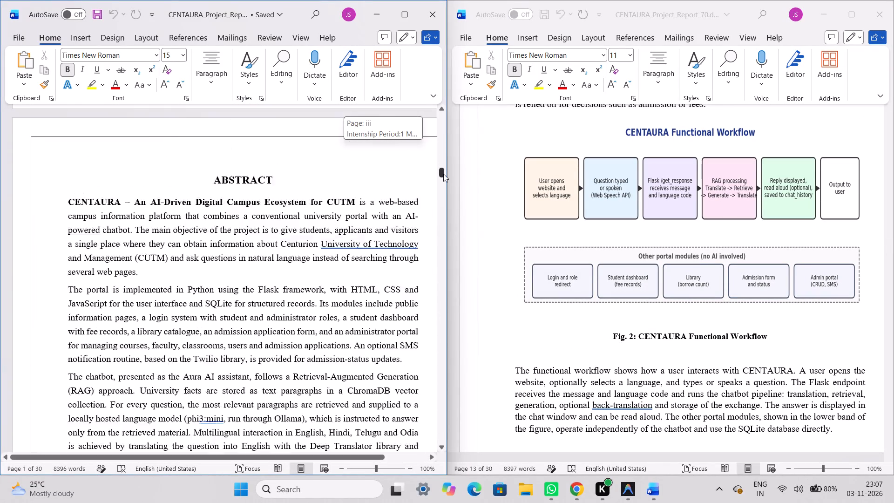
pyautogui.moveTo(443, 174); pyautogui.dragTo(452, 220)
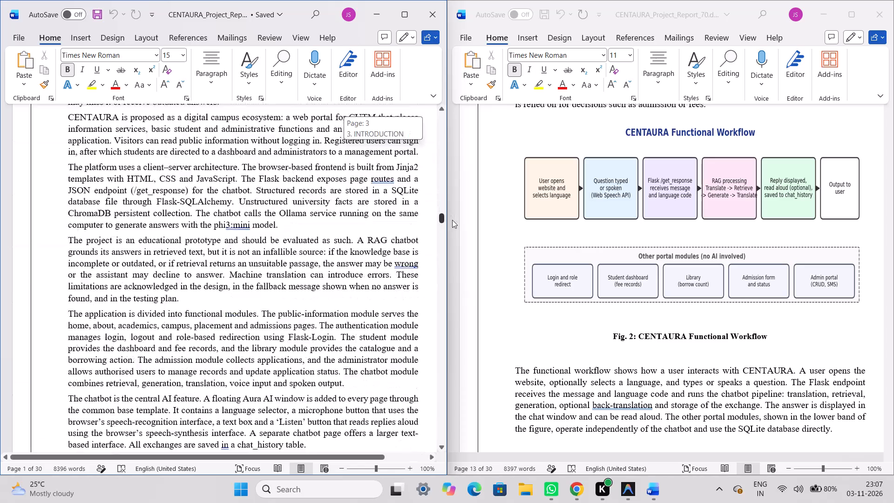
pyautogui.moveTo(452, 220); pyautogui.dragTo(457, 232)
pyautogui.scroll(2, 396, 203)
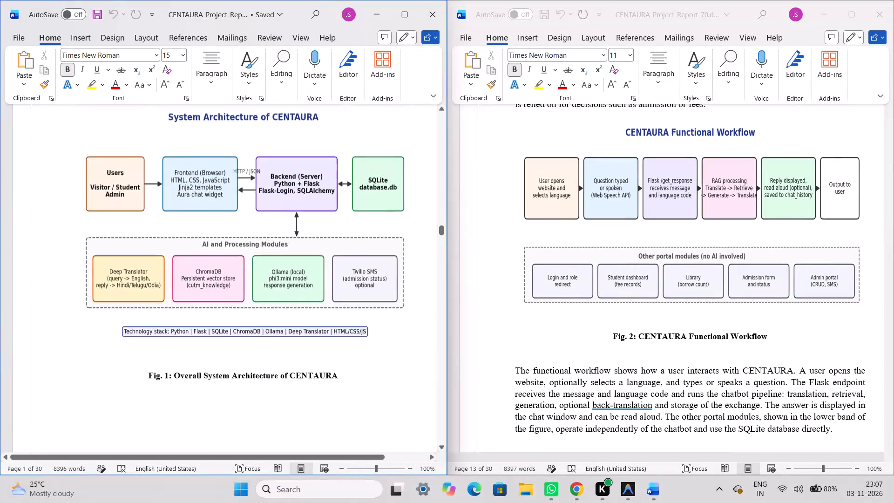
pyautogui.scroll(2, 392, 194)
pyautogui.scroll(3, 650, 185)
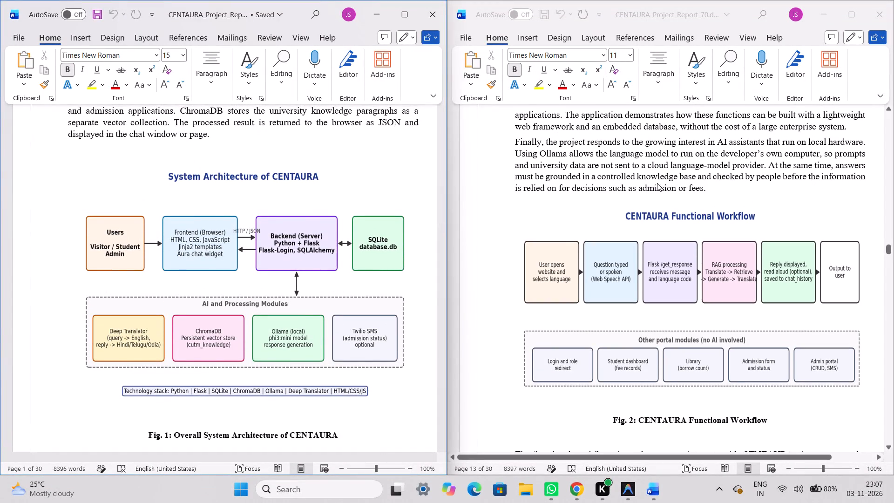
pyautogui.scroll(20, 658, 177)
pyautogui.scroll(7, 658, 177)
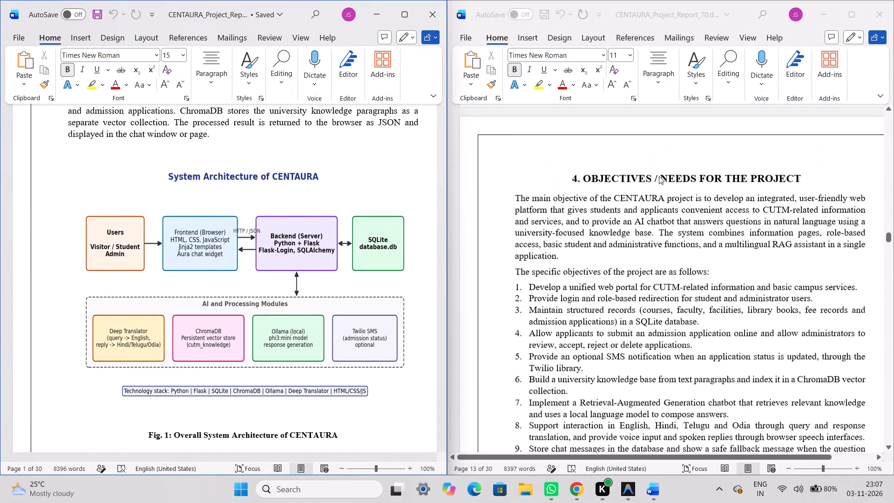
pyautogui.scroll(16, 659, 176)
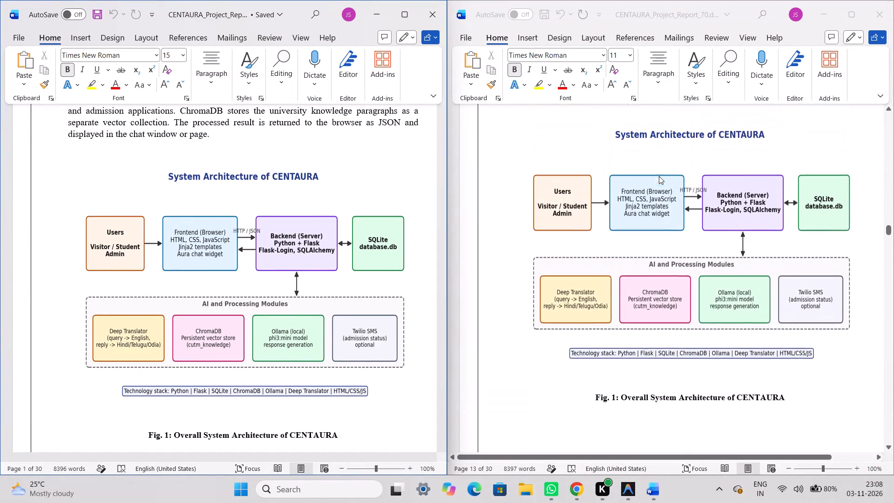
pyautogui.scroll(6, 368, 176)
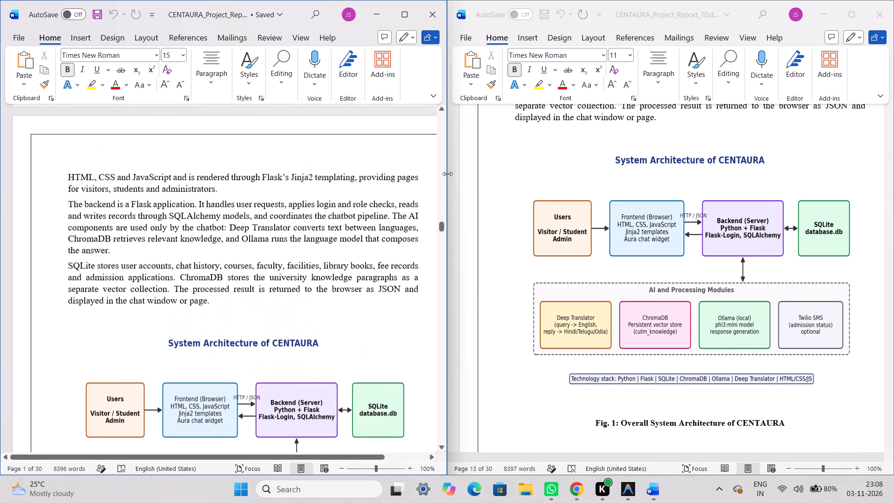
pyautogui.scroll(6, 549, 167)
pyautogui.scroll(-1, 549, 166)
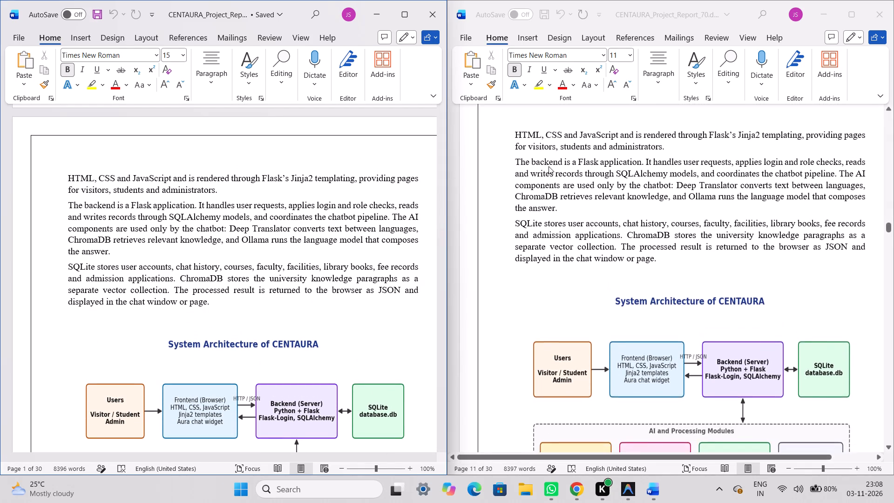
pyautogui.scroll(-2, 549, 166)
pyautogui.scroll(-4, 374, 256)
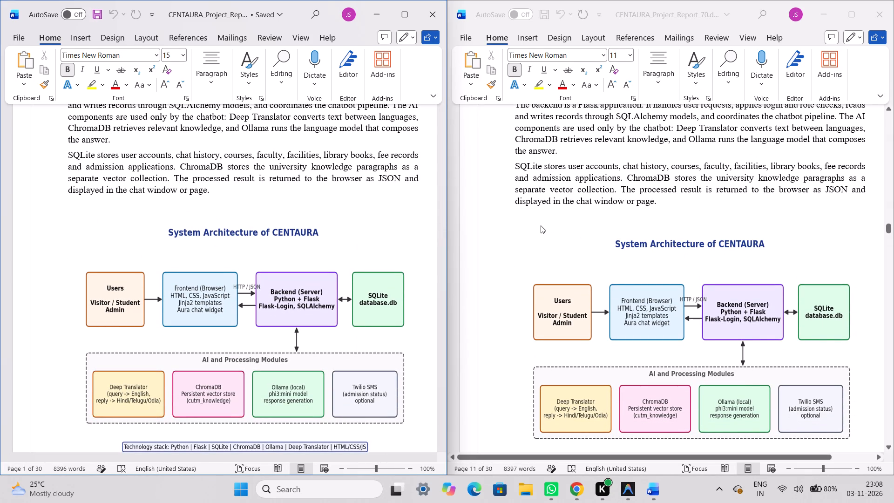
pyautogui.scroll(1, 541, 225)
pyautogui.scroll(-2, 541, 225)
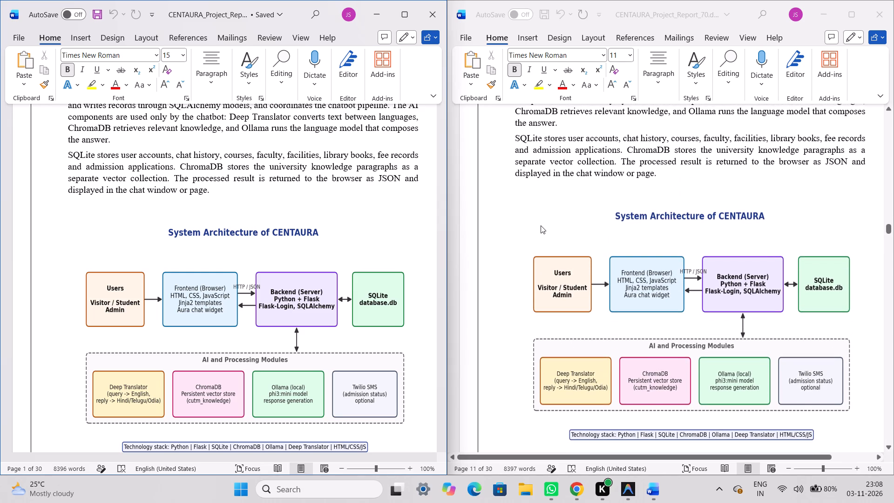
pyautogui.scroll(-4, 541, 225)
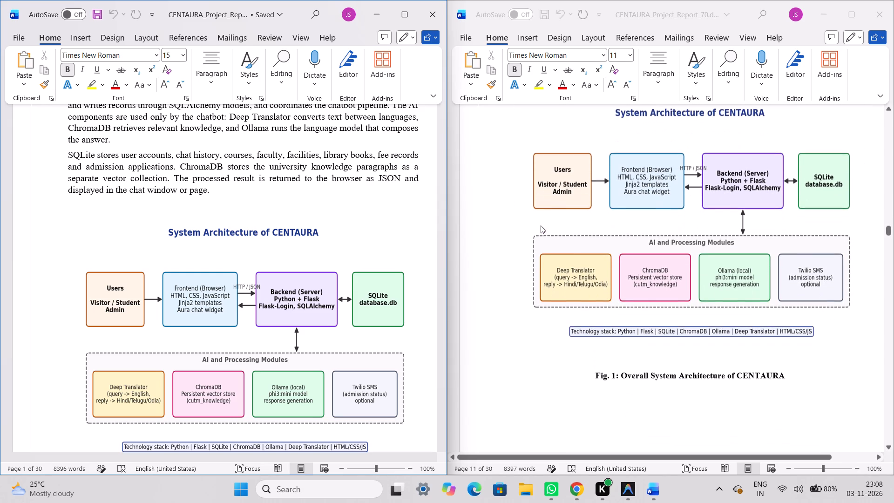
pyautogui.scroll(-2, 390, 224)
# Compare the System Architecture picture's frame, its Fig. 1 caption and the space below it in both reports.
pyautogui.click(547, 203)
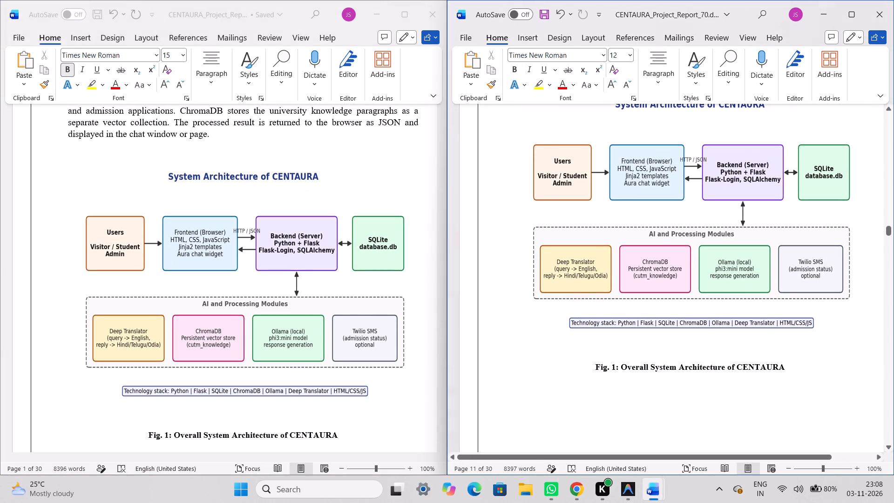
pyautogui.click(592, 222)
pyautogui.scroll(4, 611, 218)
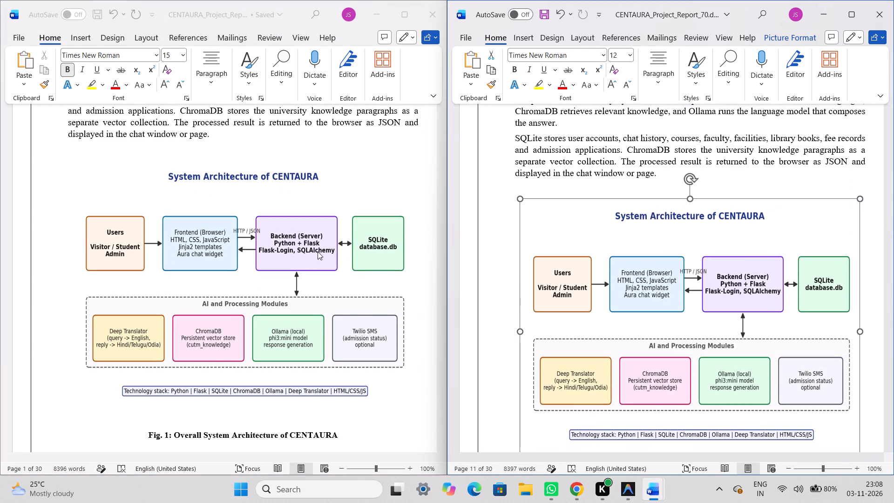
pyautogui.click(318, 251)
pyautogui.click(311, 243)
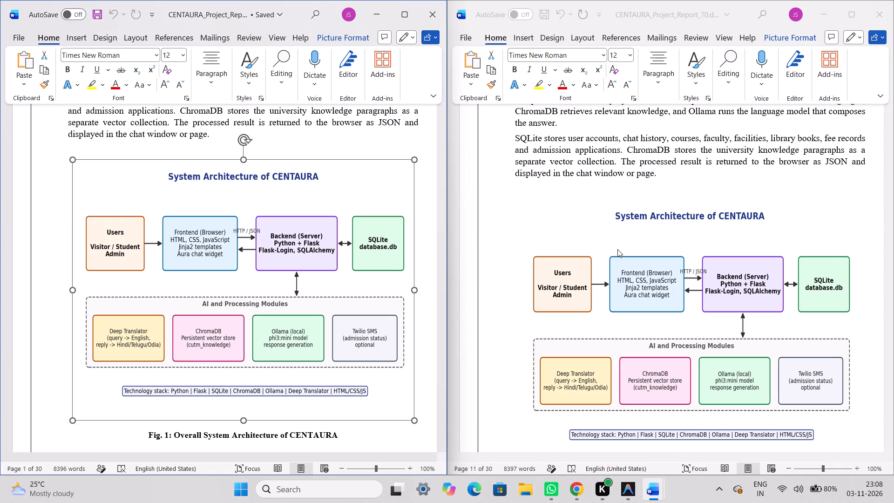
pyautogui.scroll(1, 618, 249)
pyautogui.scroll(-6, 617, 244)
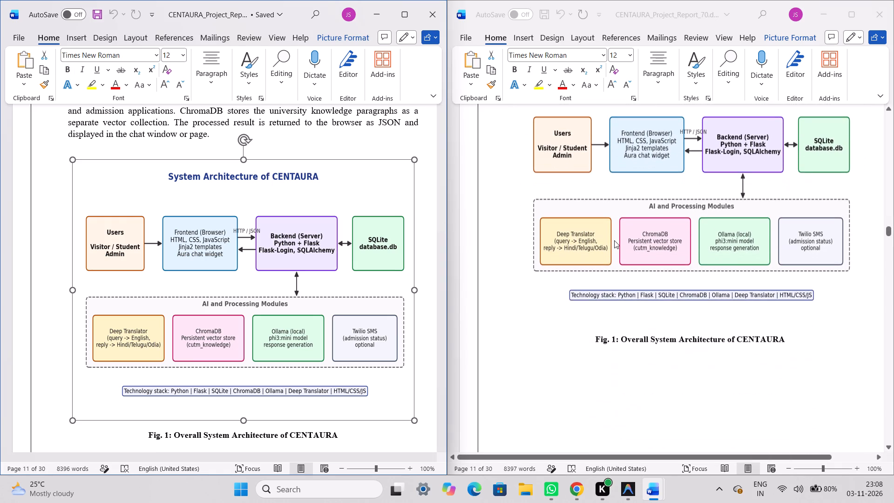
pyautogui.scroll(3, 614, 238)
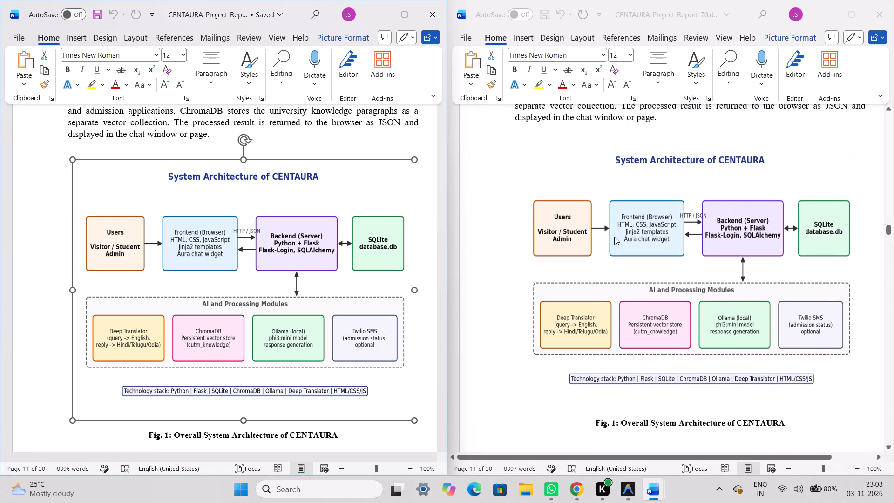
pyautogui.scroll(1, 614, 237)
pyautogui.click(618, 239)
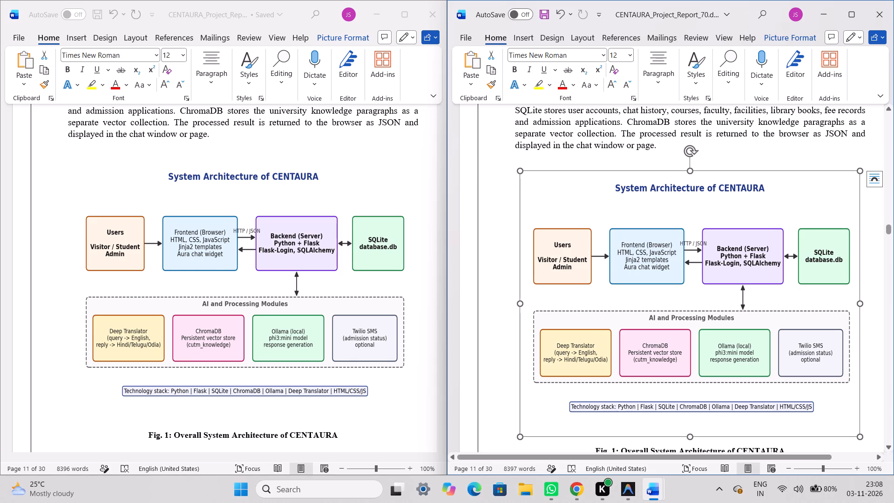
pyautogui.click(271, 280)
pyautogui.scroll(-1, 461, 271)
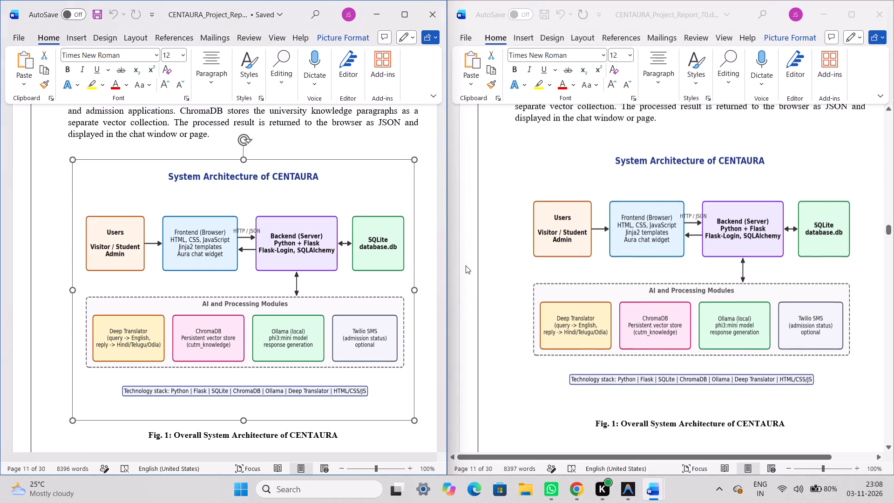
pyautogui.scroll(-4, 466, 265)
pyautogui.scroll(-6, 346, 260)
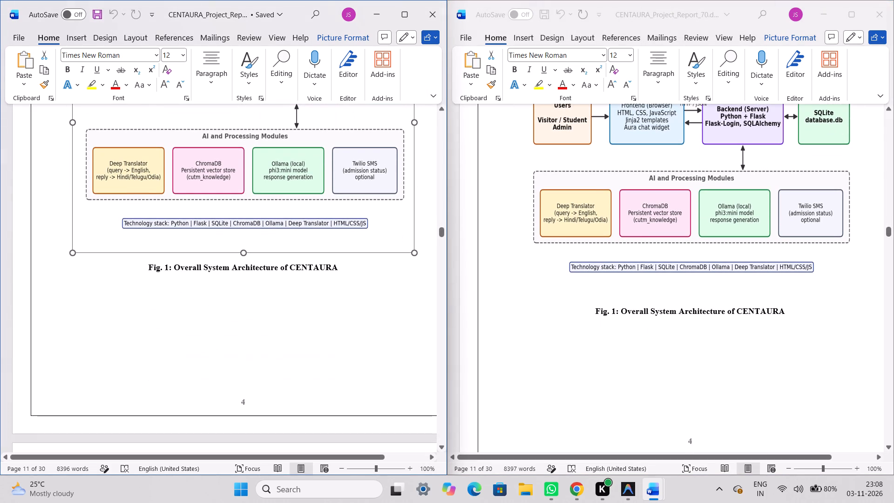
pyautogui.click(621, 226)
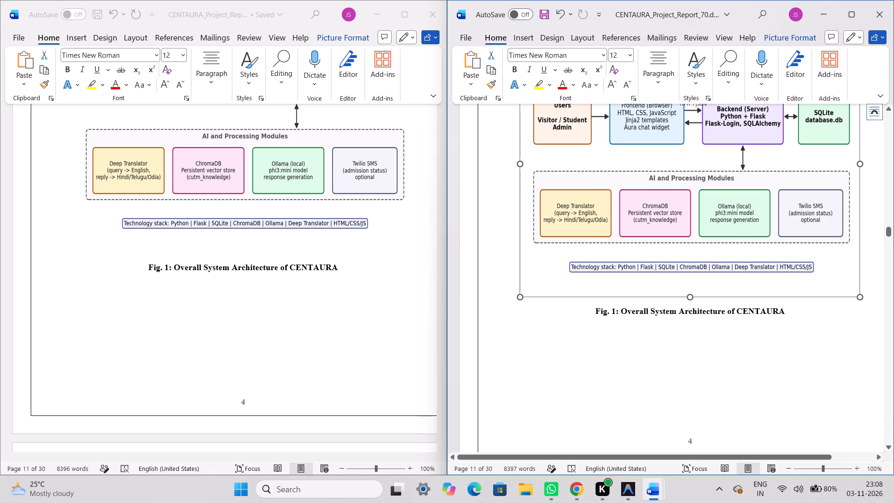
pyautogui.scroll(2, 338, 224)
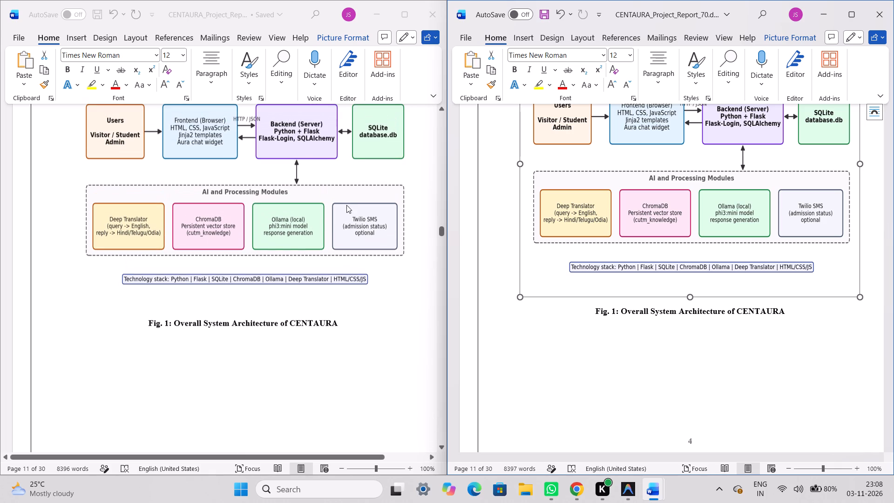
pyautogui.scroll(-6, 349, 202)
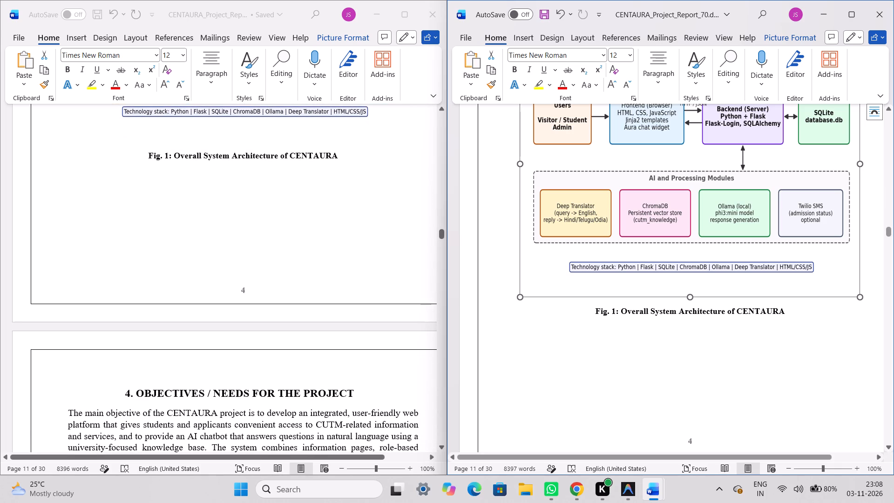
pyautogui.scroll(-4, 506, 197)
pyautogui.click(559, 251)
pyautogui.scroll(-1, 562, 237)
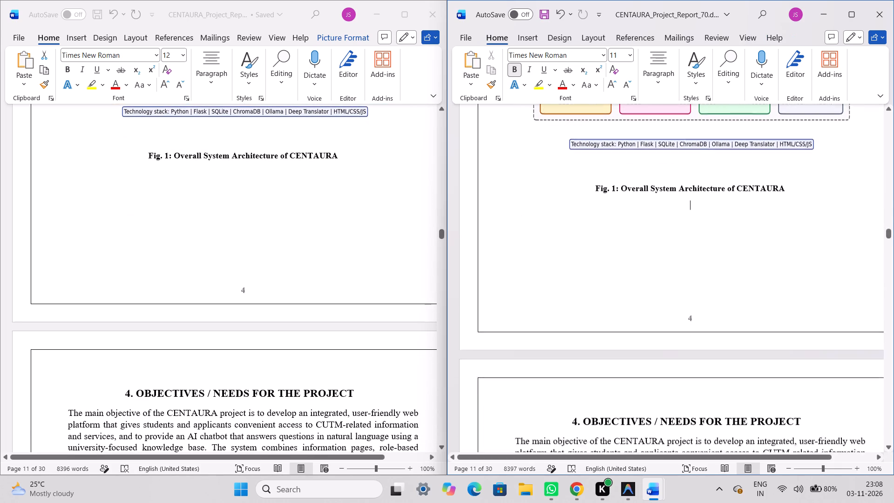
# Find the CENTAURA Functional Workflow diagram in both reports and compare its placement below the section 4.1 text.
pyautogui.scroll(-6, 562, 237)
pyautogui.scroll(-13, 236, 236)
pyautogui.scroll(-2, 564, 250)
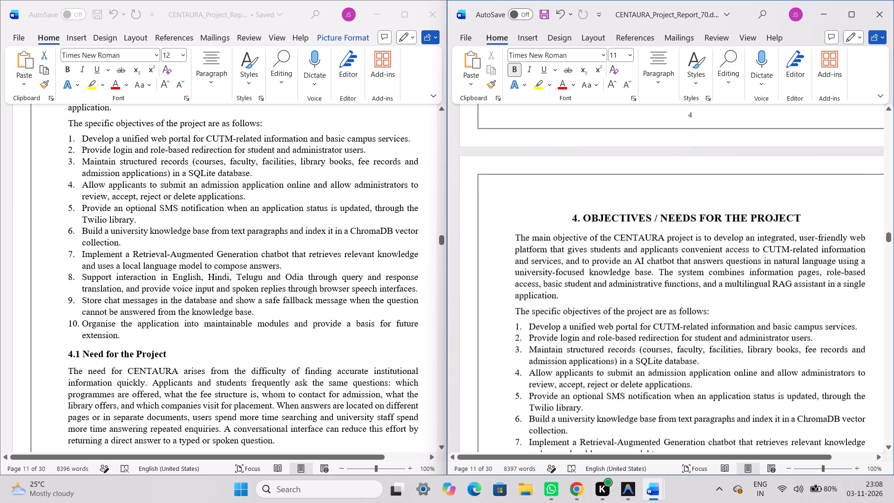
pyautogui.scroll(-20, 564, 250)
pyautogui.scroll(-6, 211, 308)
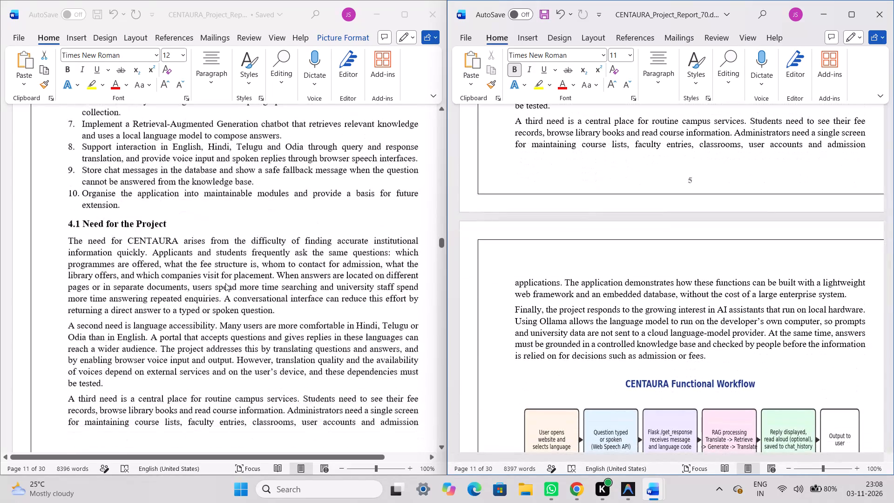
pyautogui.scroll(-16, 225, 283)
pyautogui.scroll(2, 292, 260)
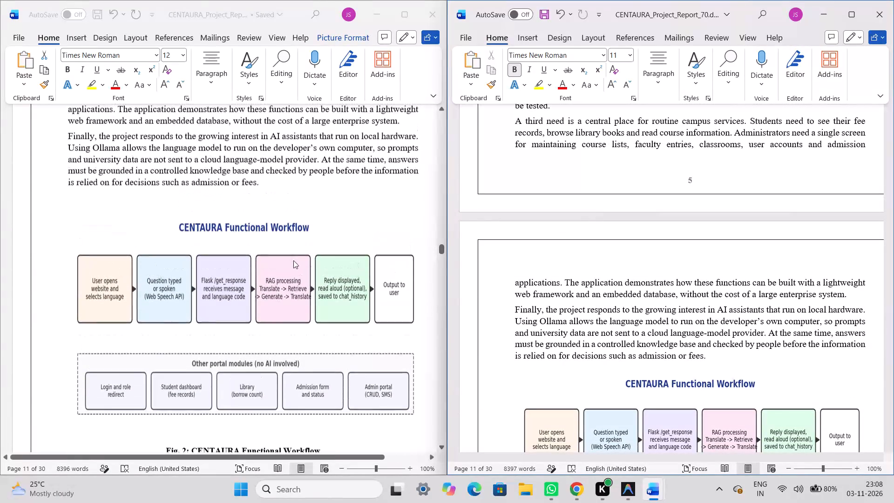
pyautogui.scroll(-4, 555, 296)
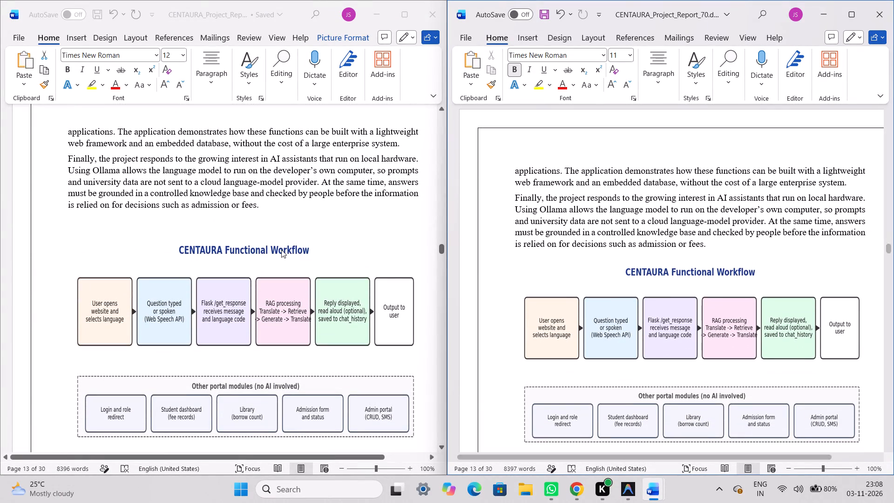
pyautogui.scroll(-1, 488, 218)
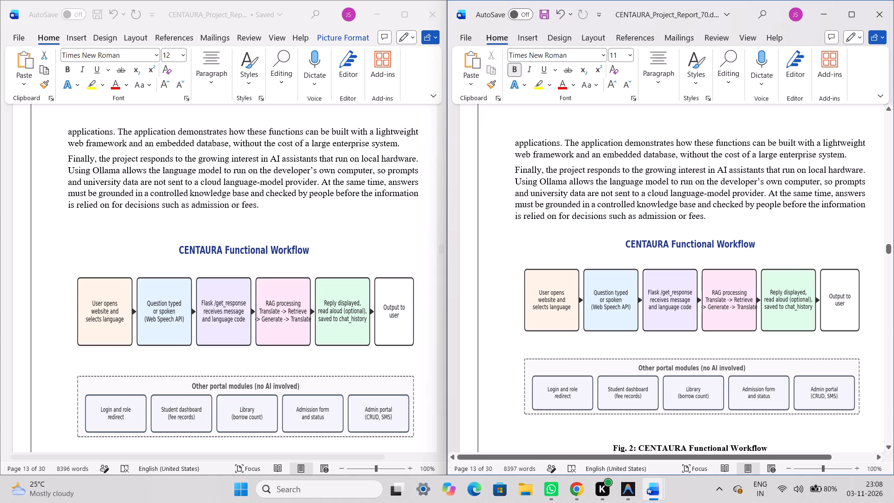
# Compare the Fig. 2 caption and the spacing of the paragraph below the Functional Workflow diagram in both reports.
pyautogui.scroll(-2, 609, 201)
pyautogui.scroll(-2, 95, 211)
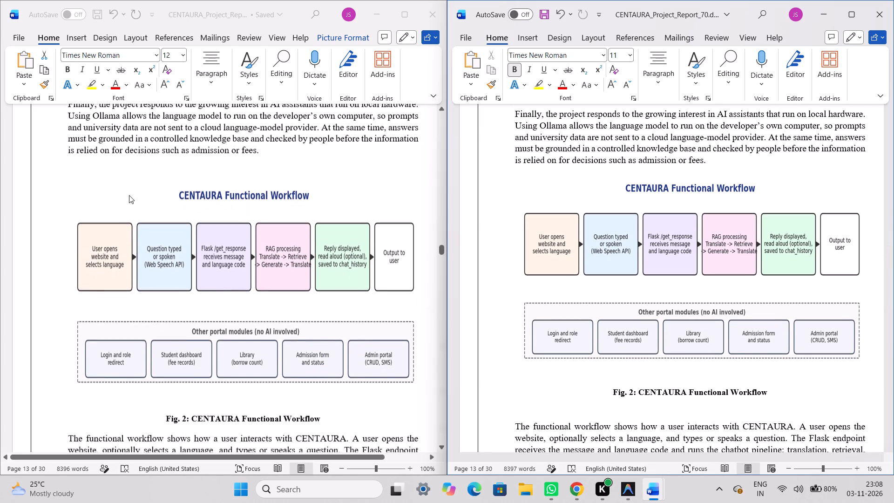
pyautogui.scroll(-3, 129, 195)
pyautogui.scroll(-1, 467, 204)
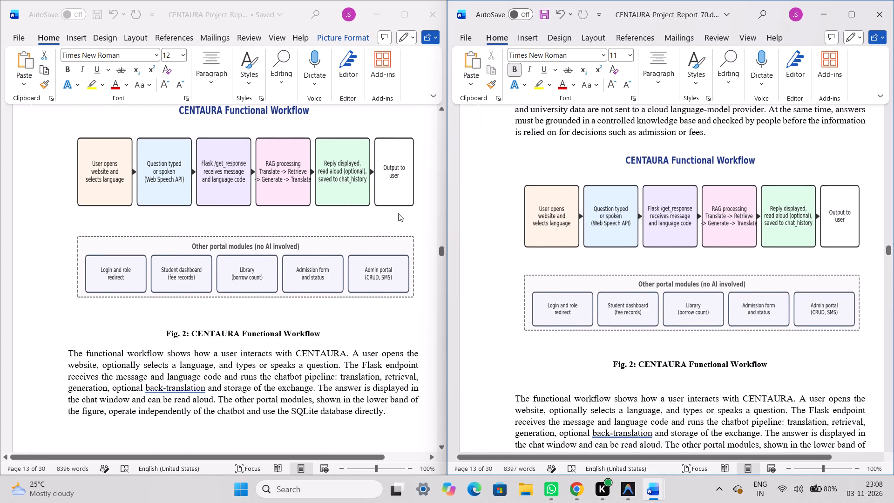
pyautogui.scroll(-2, 254, 217)
pyautogui.scroll(-2, 487, 232)
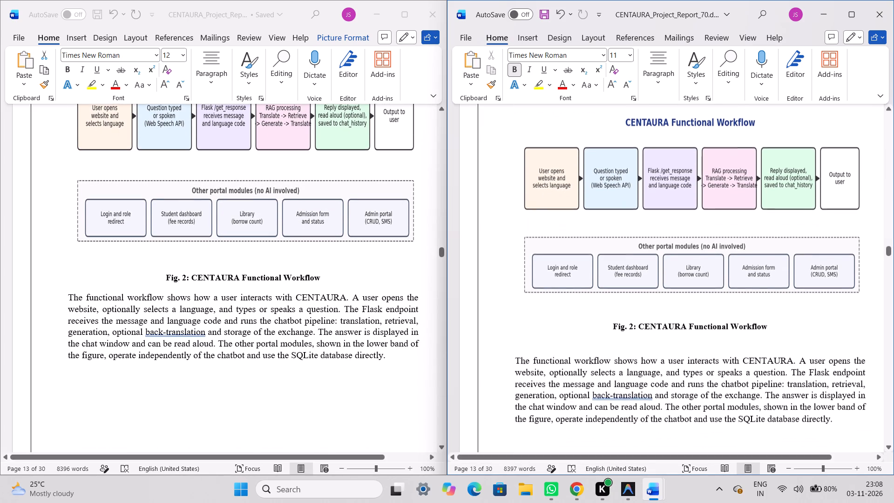
pyautogui.scroll(-1, 487, 232)
pyautogui.scroll(4, 256, 228)
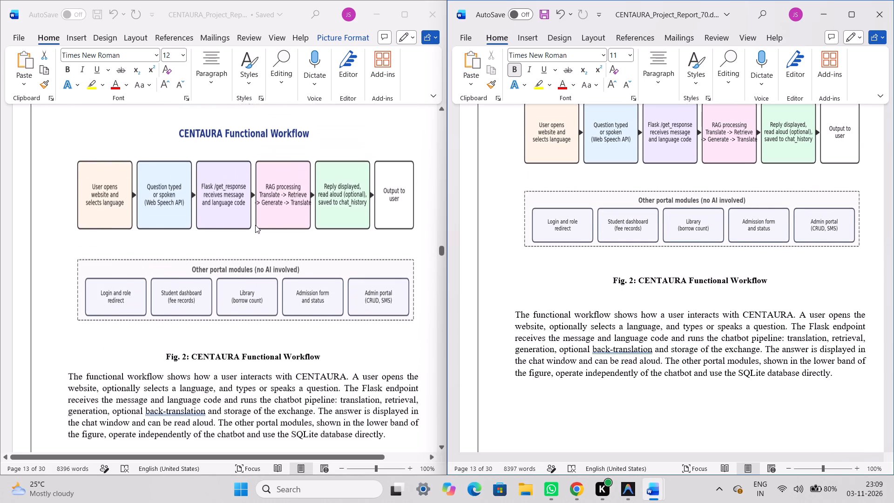
pyautogui.scroll(3, 508, 239)
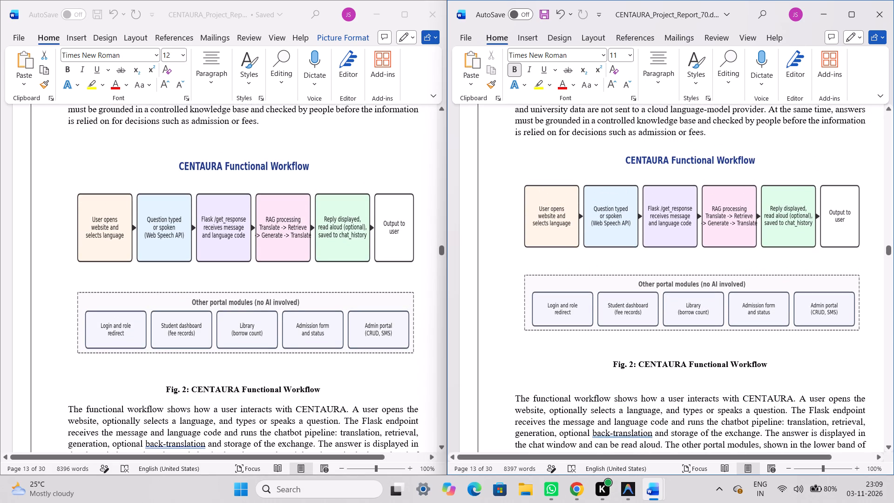
# Stretch the Functional Workflow picture in report 70 slightly taller at its bottom edge, using report 97's picture frame as reference.
pyautogui.click(640, 254)
pyautogui.click(353, 253)
pyautogui.click(315, 254)
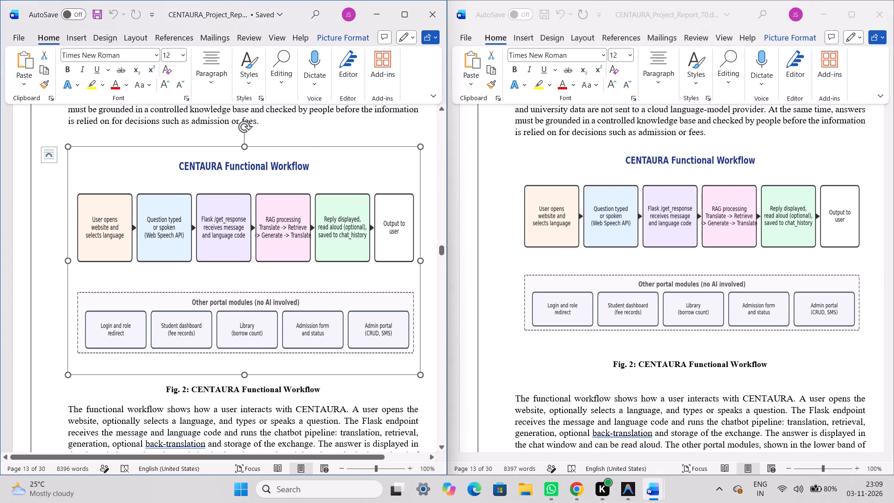
pyautogui.click(642, 252)
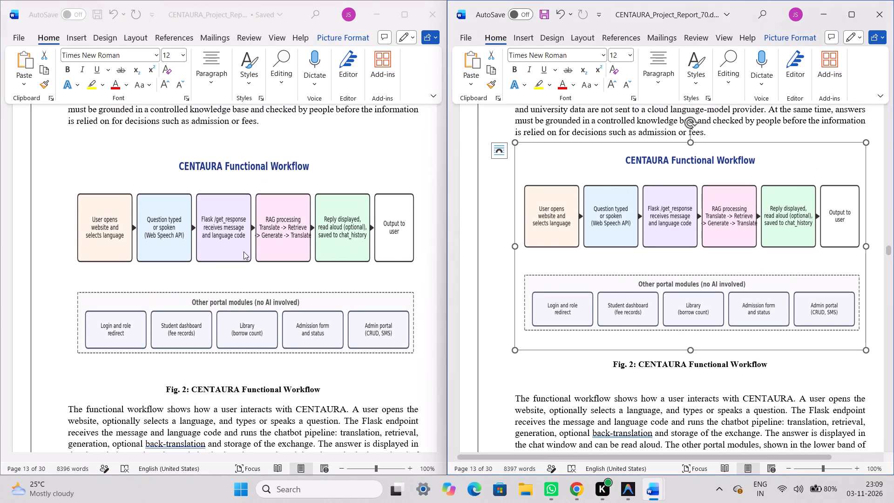
pyautogui.click(244, 251)
pyautogui.click(672, 309)
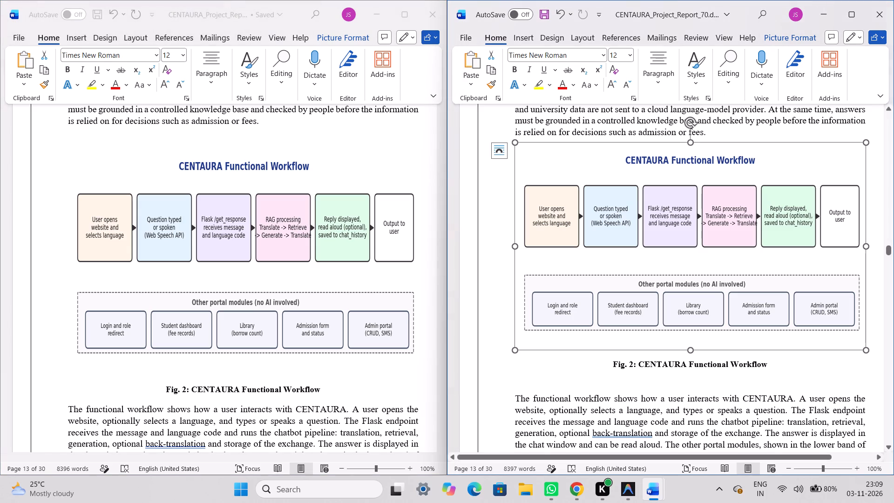
pyautogui.moveTo(688, 348); pyautogui.dragTo(691, 355)
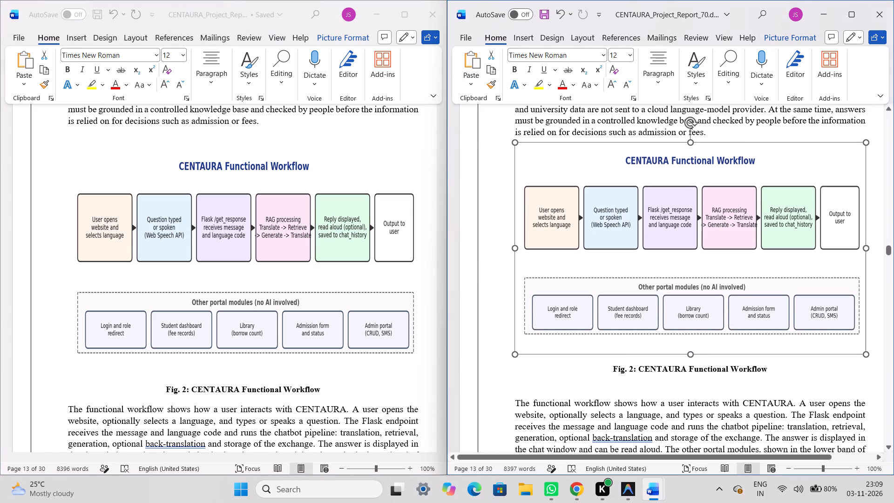
pyautogui.moveTo(691, 355); pyautogui.dragTo(691, 358)
pyautogui.click(552, 391)
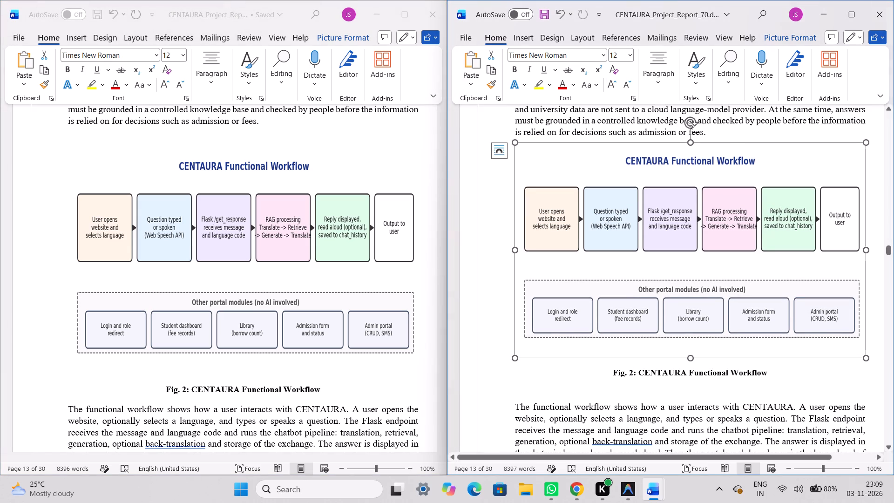
# Widen the Functional Workflow picture in report 70 slightly, checking its frame against the same picture in report 97.
pyautogui.click(299, 292)
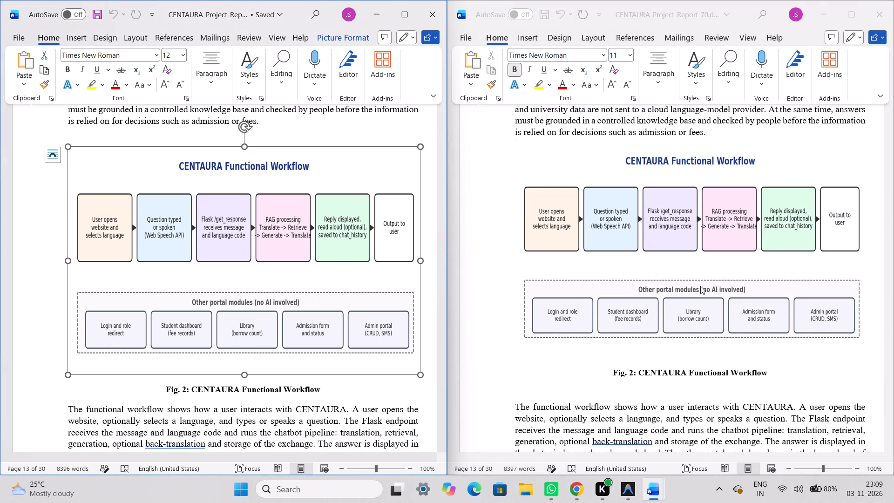
pyautogui.click(700, 286)
pyautogui.click(655, 284)
pyautogui.click(366, 269)
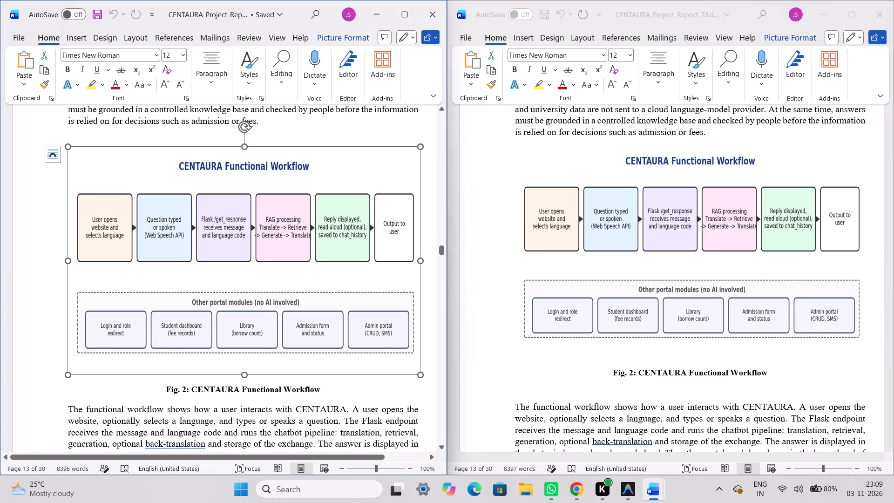
pyautogui.click(670, 267)
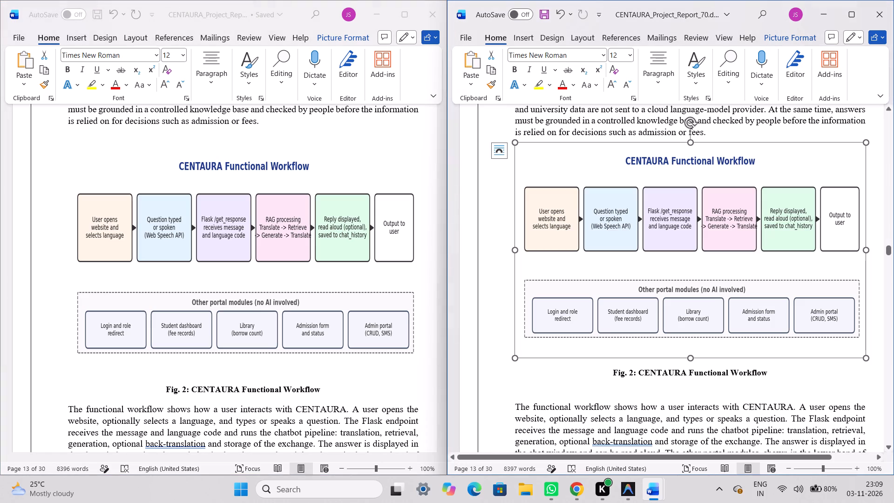
pyautogui.moveTo(515, 251); pyautogui.dragTo(512, 251)
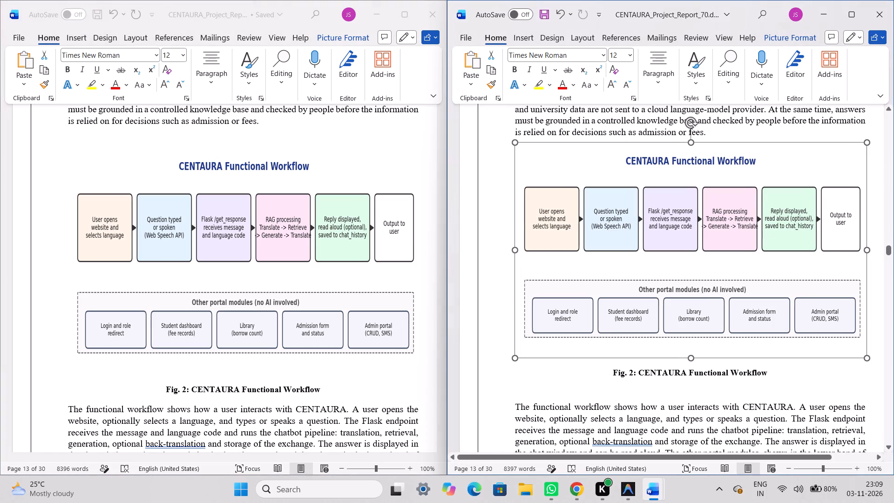
pyautogui.moveTo(512, 251); pyautogui.dragTo(511, 251)
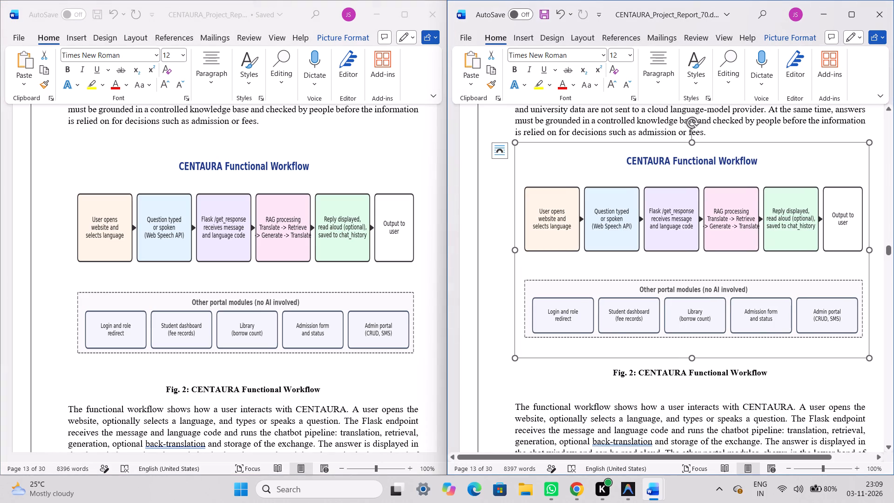
pyautogui.scroll(2, 757, 253)
pyautogui.scroll(-4, 758, 248)
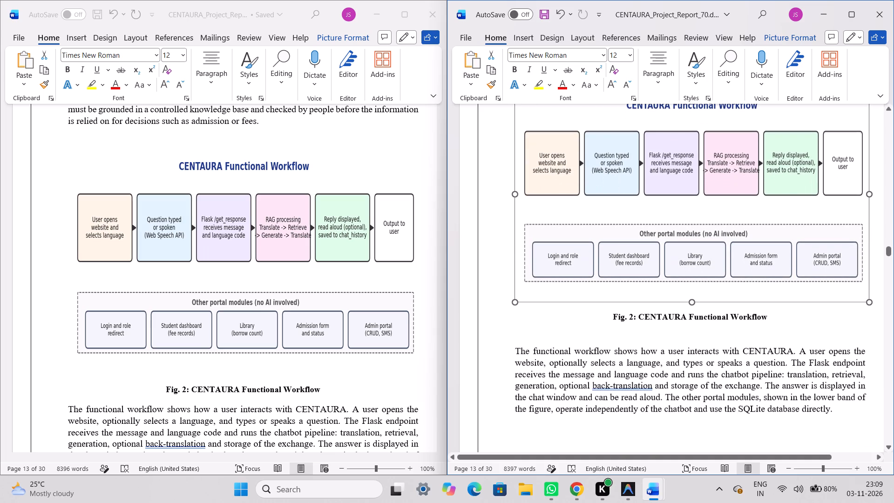
pyautogui.click(869, 196)
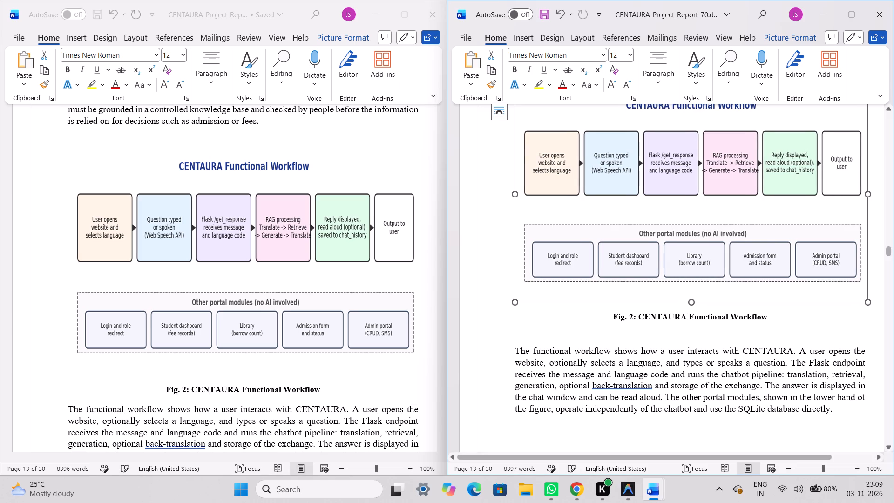
# Compare the resized Functional Workflow picture in report 70 with the picture frame and surrounding text in report 97.
pyautogui.scroll(4, 809, 231)
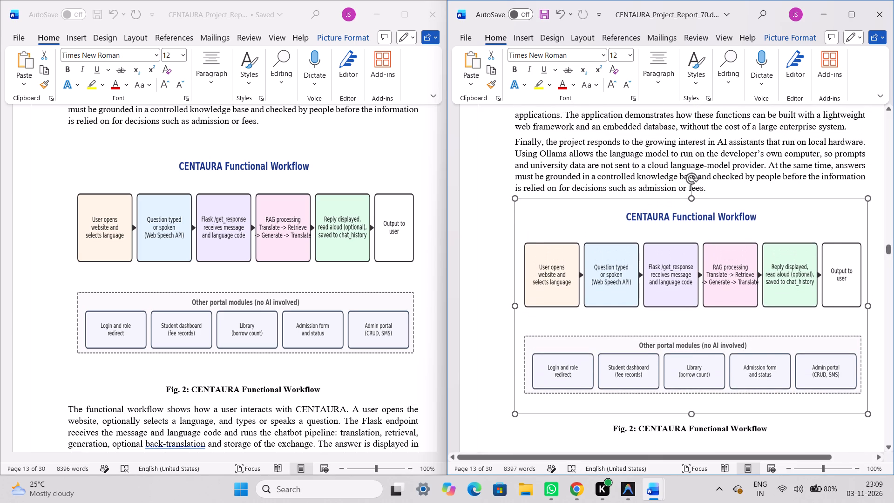
pyautogui.scroll(1, 365, 255)
pyautogui.scroll(-1, 365, 254)
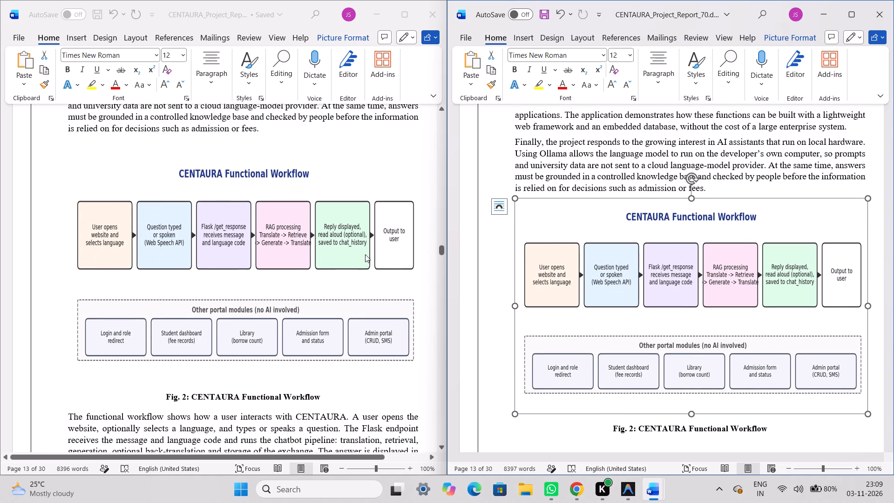
pyautogui.click(135, 253)
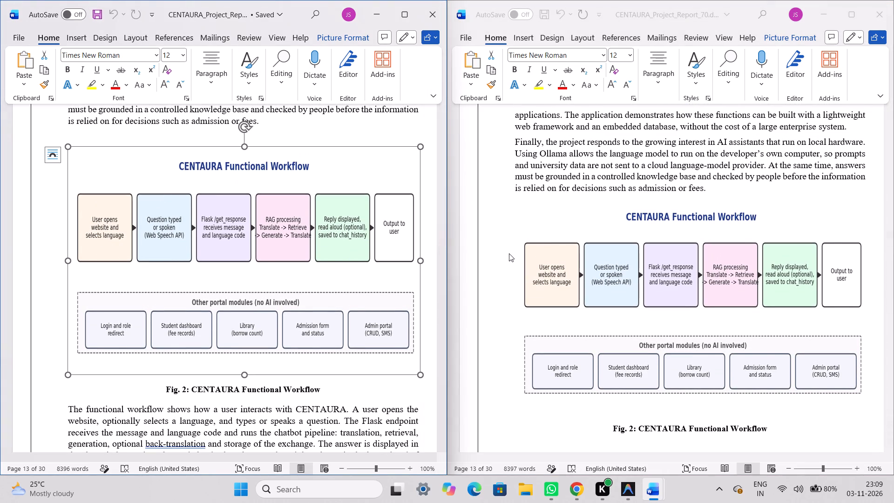
pyautogui.click(623, 275)
pyautogui.scroll(-3, 623, 275)
pyautogui.click(277, 244)
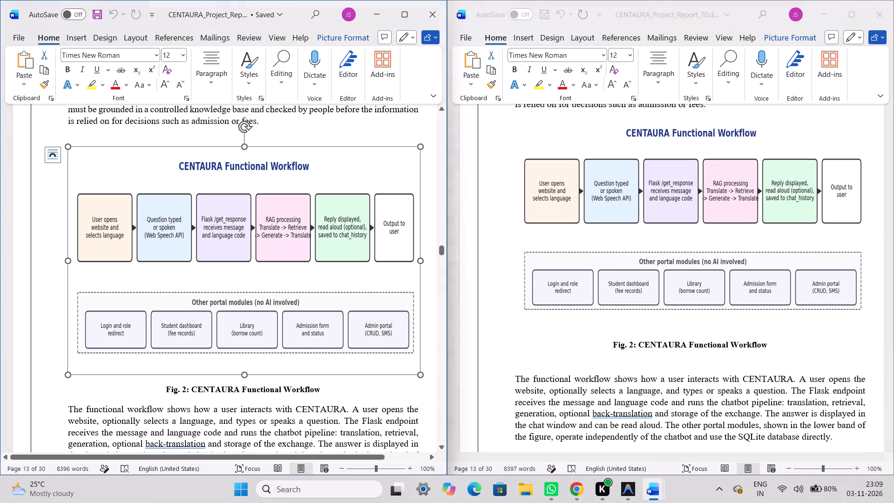
pyautogui.click(622, 237)
# Insert an empty line between the Functional Workflow picture and its Fig. 2 caption in report 70.
pyautogui.scroll(-2, 622, 237)
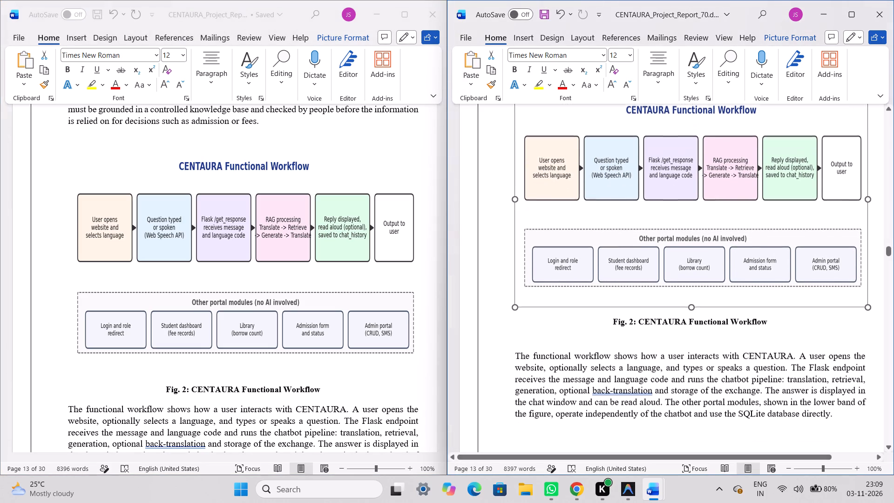
pyautogui.scroll(-3, 622, 237)
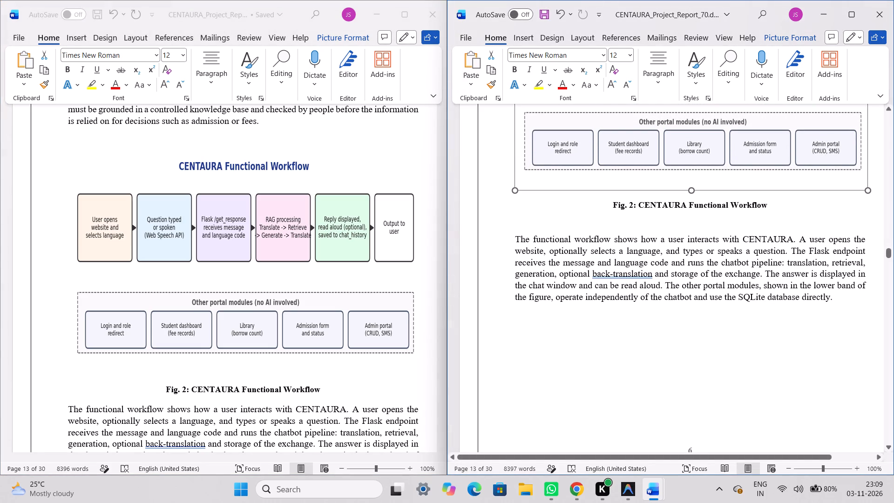
pyautogui.click(610, 202)
pyautogui.press('Return')
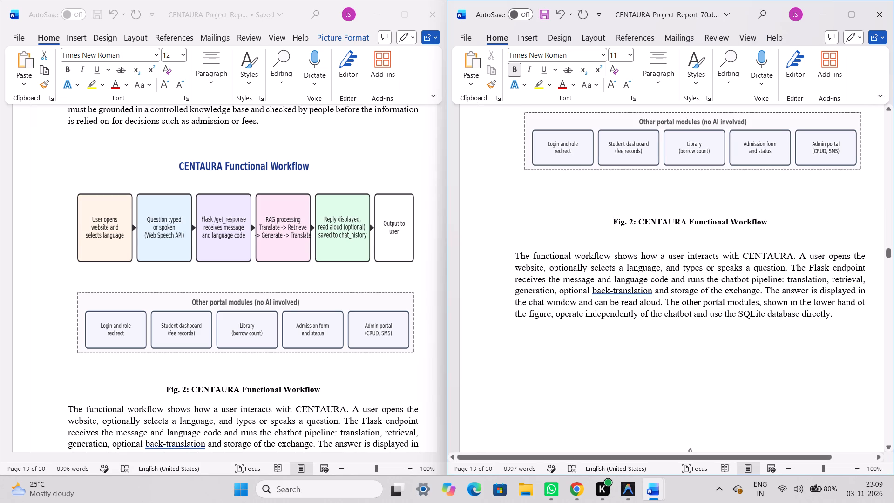
# Compare the Fig. 2 caption, the paragraph below it and the remaining space on page 6 in both reports.
pyautogui.scroll(-2, 457, 251)
pyautogui.scroll(2, 482, 230)
pyautogui.scroll(-8, 276, 241)
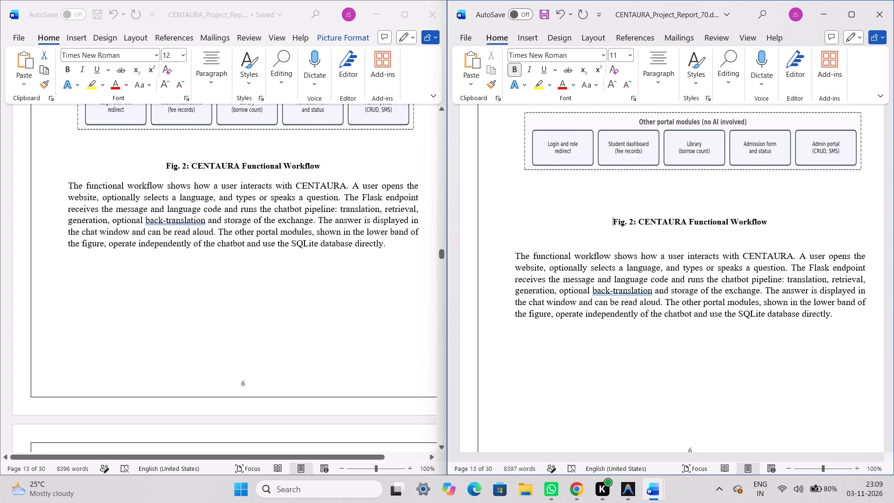
pyautogui.scroll(-2, 474, 238)
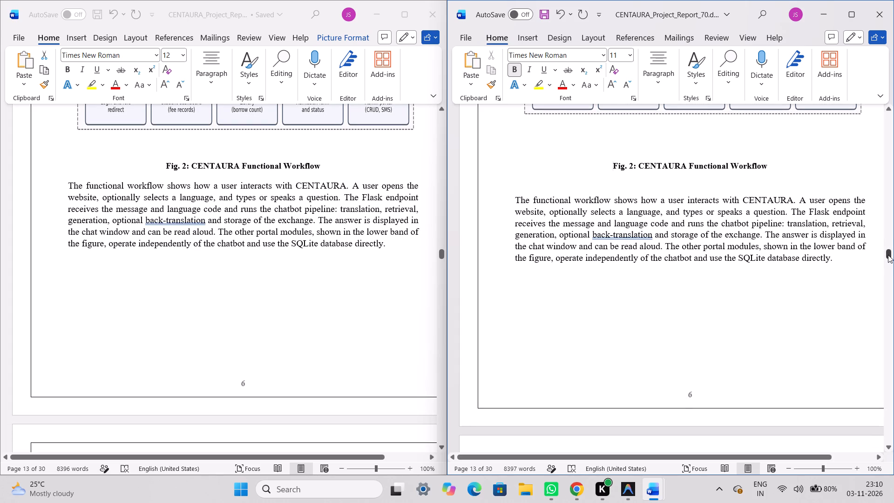
pyautogui.moveTo(888, 255); pyautogui.dragTo(892, 253)
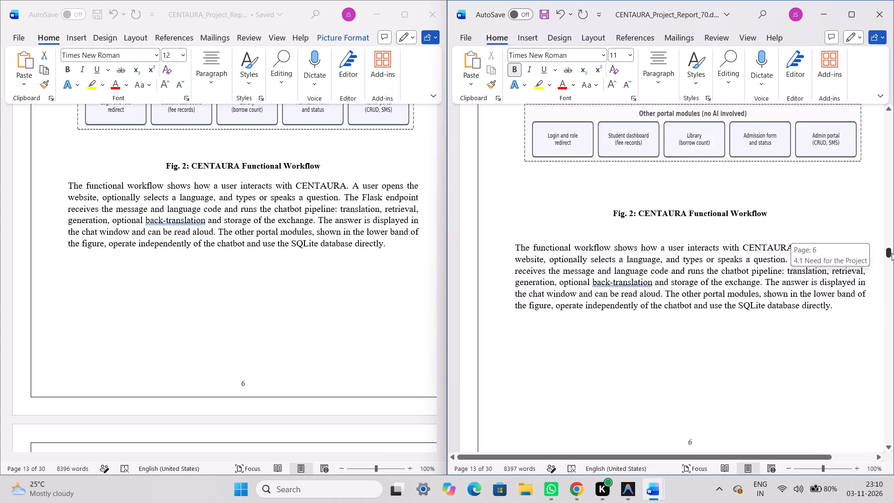
# Delete the empty line between the Fig. 2 caption and the paragraph below it in report 70, and check the page layout.
pyautogui.moveTo(892, 253); pyautogui.dragTo(893, 256)
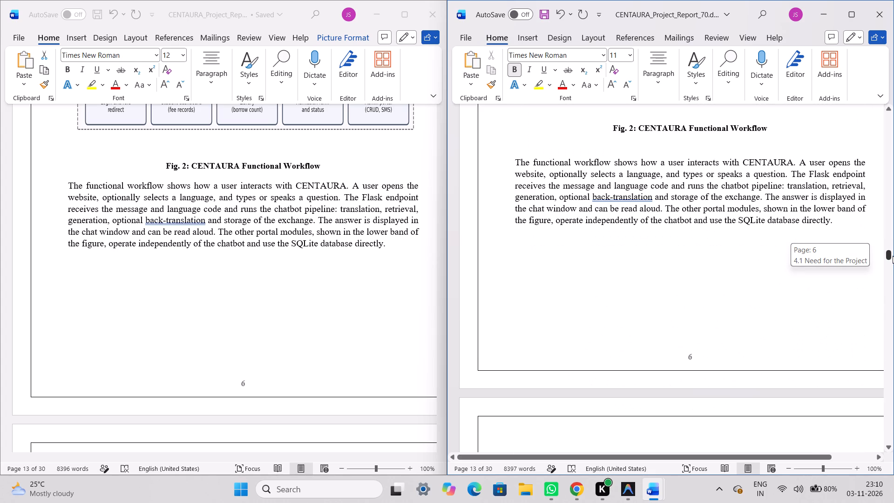
pyautogui.moveTo(893, 256); pyautogui.dragTo(893, 254)
pyautogui.scroll(-3, 768, 317)
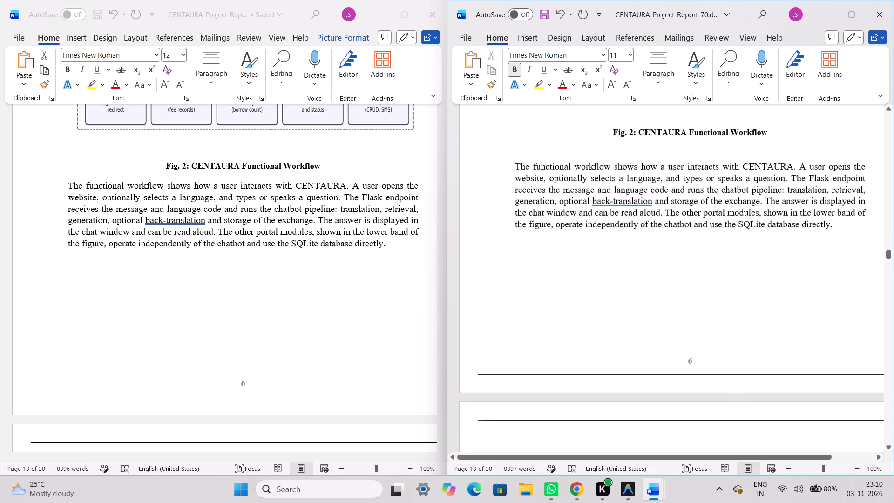
pyautogui.scroll(1, 767, 316)
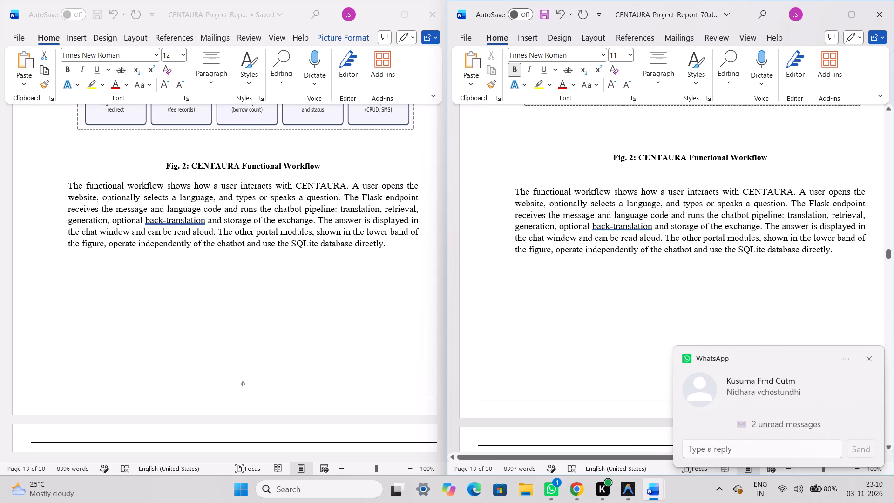
pyautogui.scroll(1, 503, 309)
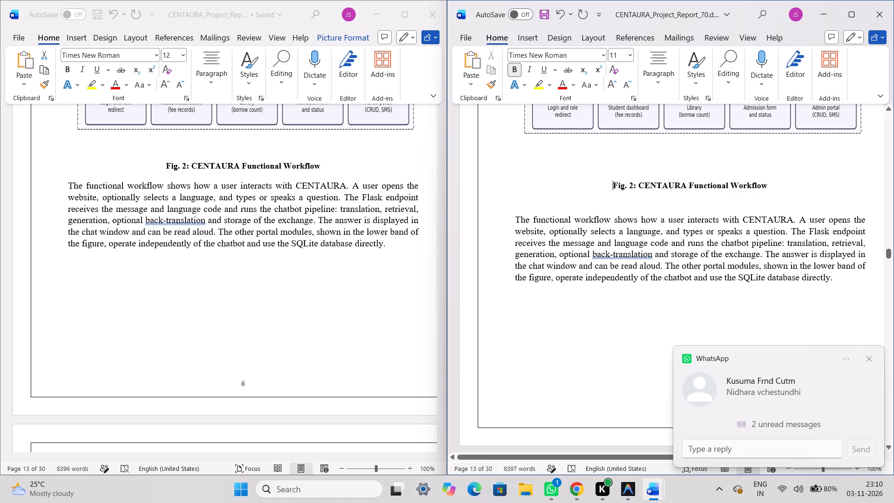
pyautogui.click(513, 218)
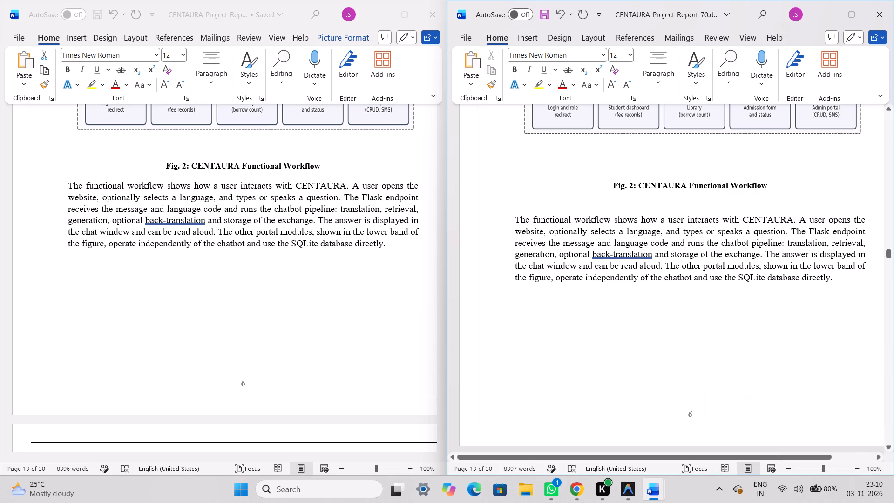
pyautogui.press('BackSpace')
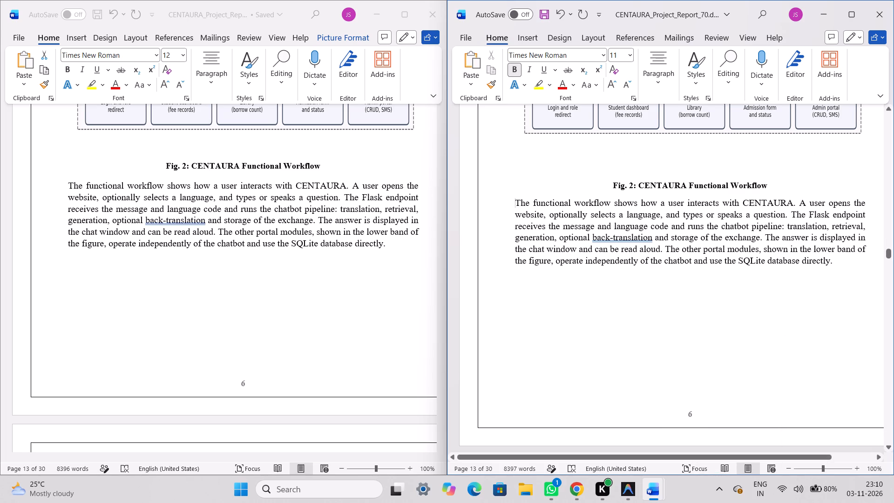
pyautogui.scroll(11, 555, 278)
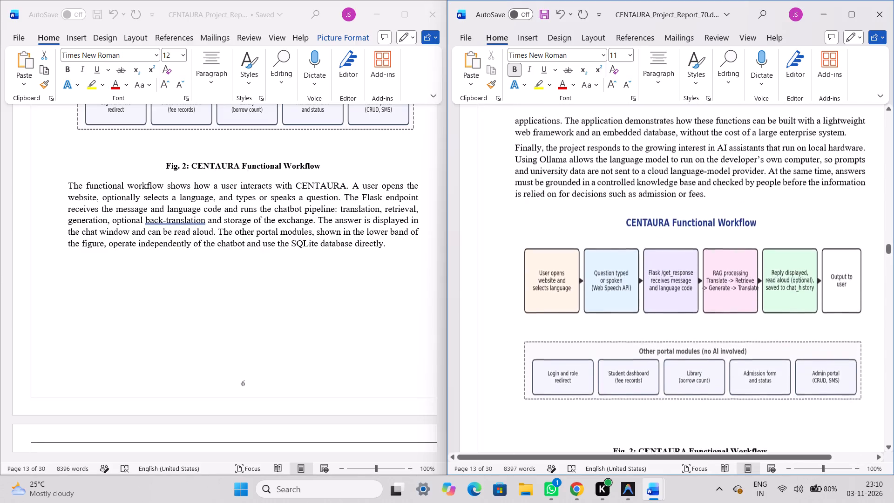
pyautogui.scroll(-14, 556, 247)
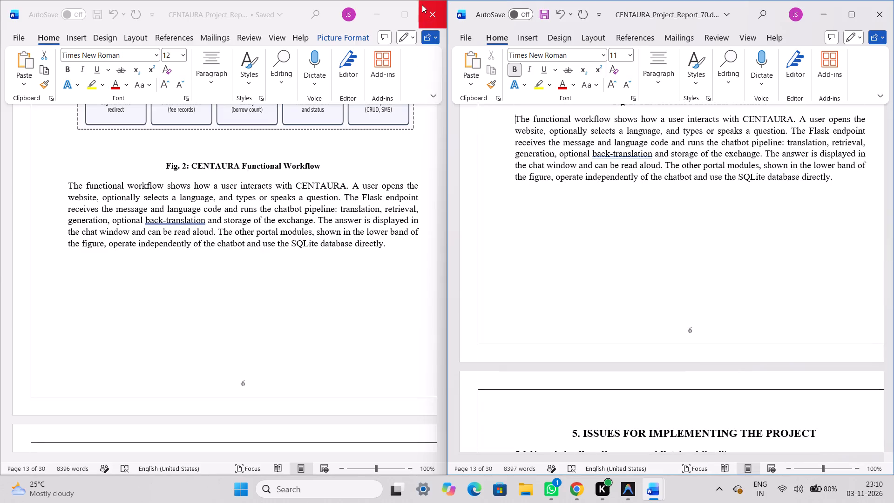
# Close the reference report 97, leaving report 70 open.
pyautogui.click(426, 10)
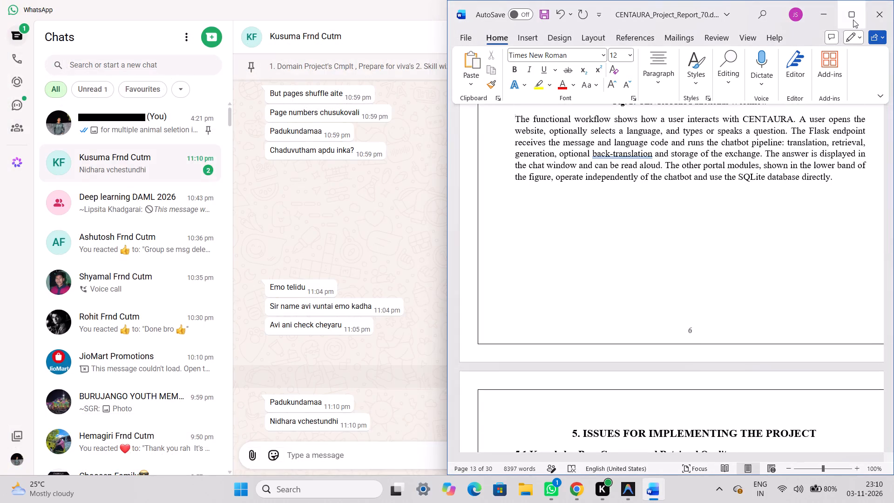
# Maximize the report 70 window.
pyautogui.click(853, 18)
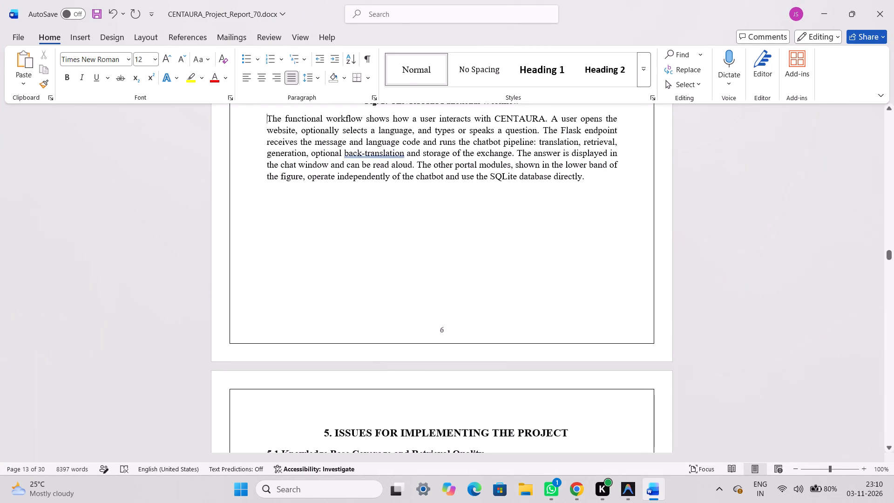
# Check the Functional Workflow picture, its Fig. 2 caption and the surrounding paragraphs on page 6 of report 70.
pyautogui.scroll(10, 629, 313)
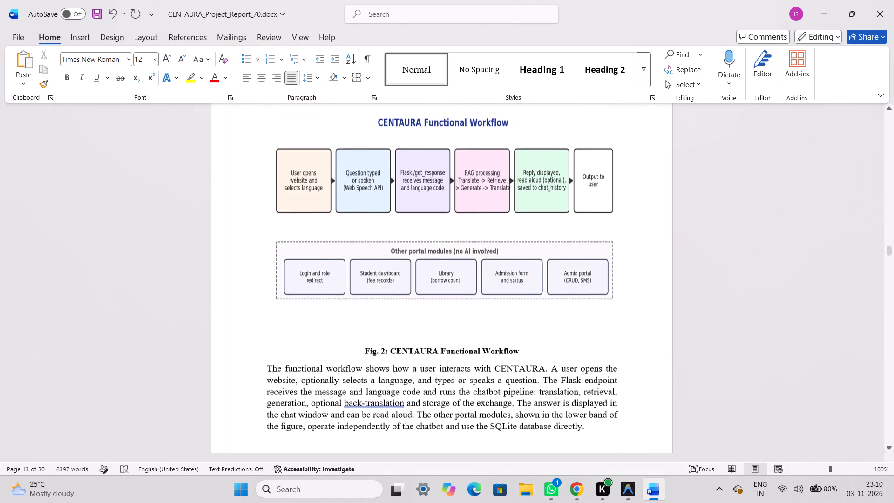
pyautogui.scroll(3, 629, 299)
pyautogui.click(781, 304)
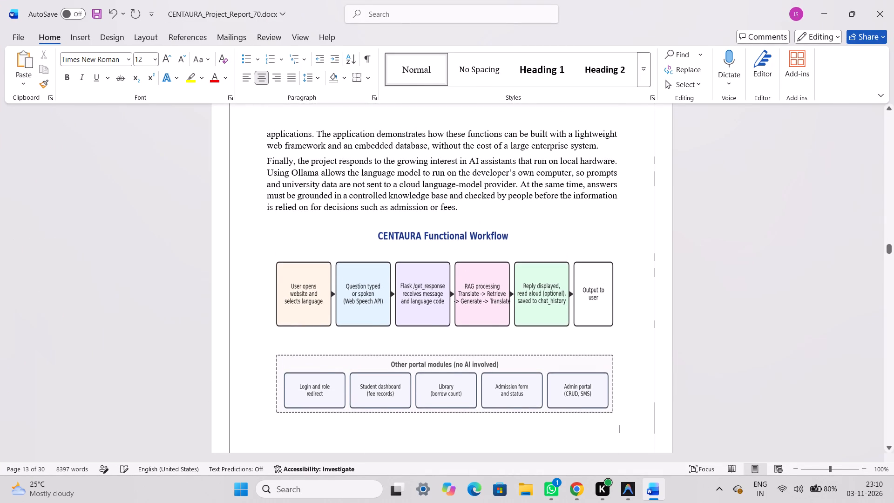
pyautogui.scroll(-13, 754, 294)
# Review report 70's remaining pages through to the end, including the testing table, references, internal marks table and closing pages.
pyautogui.middleClick(757, 267)
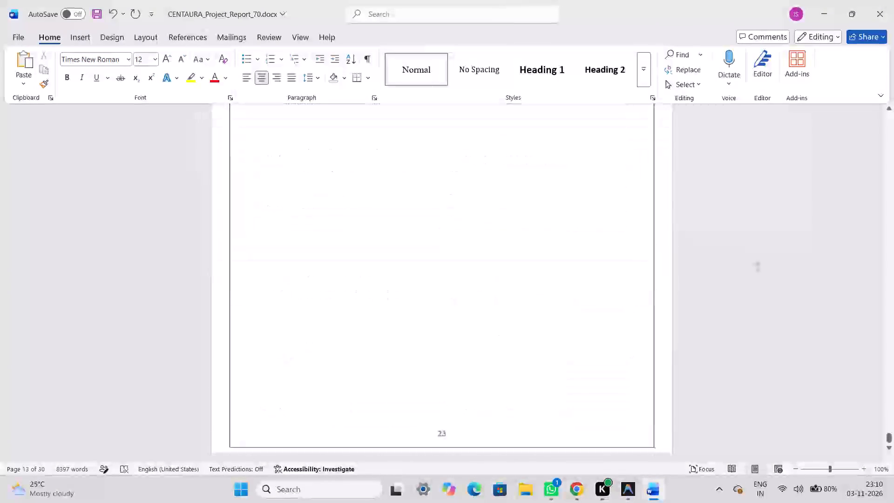
pyautogui.click(766, 365)
pyautogui.scroll(13, 759, 351)
pyautogui.middleClick(752, 310)
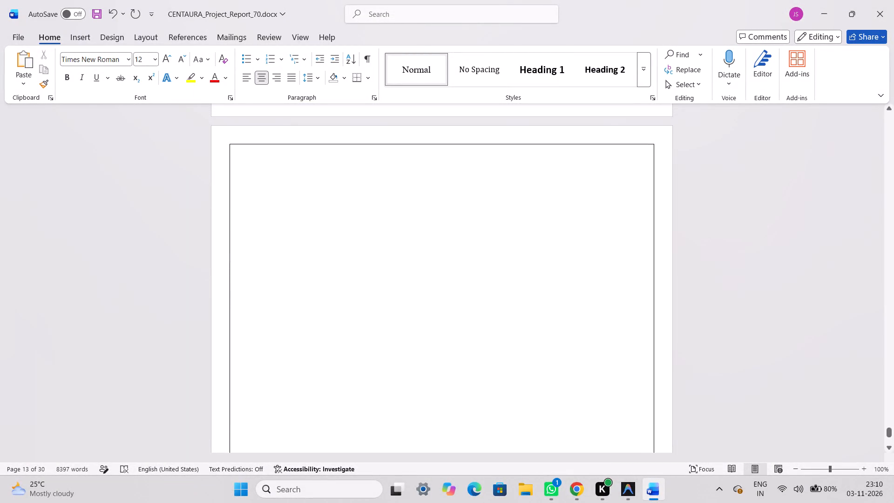
pyautogui.moveTo(735, 278); pyautogui.dragTo(731, 274, button='middle')
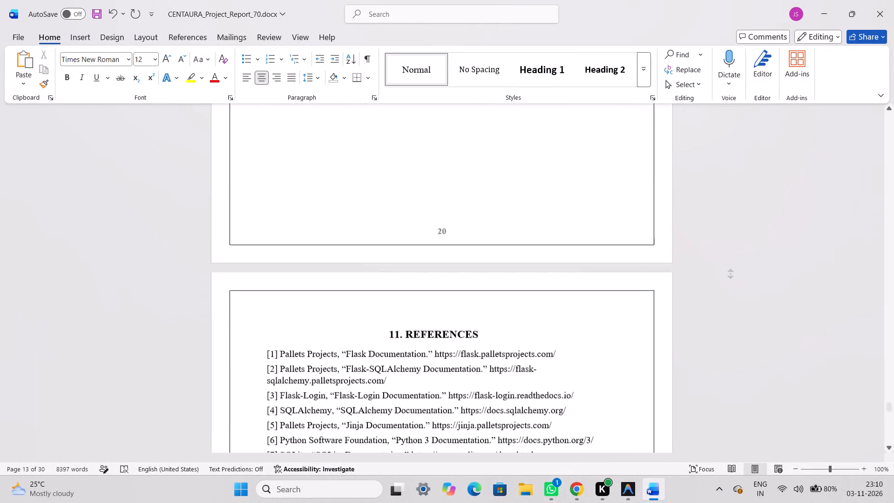
pyautogui.middleClick(673, 192)
pyautogui.moveTo(689, 263); pyautogui.dragTo(692, 284)
pyautogui.scroll(-13, 692, 284)
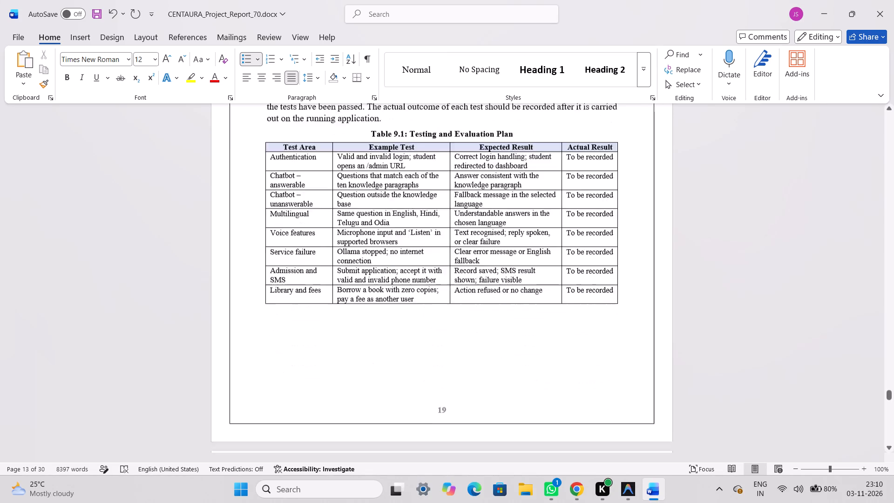
pyautogui.scroll(-20, 693, 284)
pyautogui.scroll(-10, 693, 284)
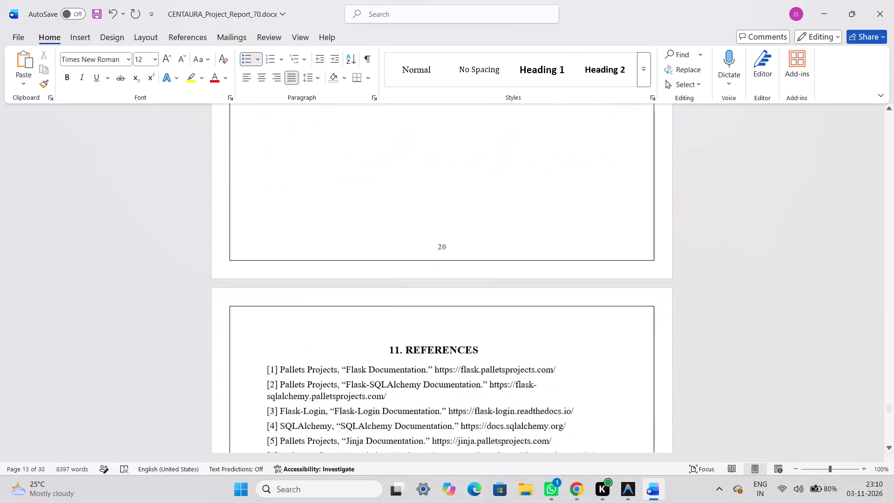
pyautogui.scroll(-19, 691, 261)
pyautogui.scroll(-6, 690, 257)
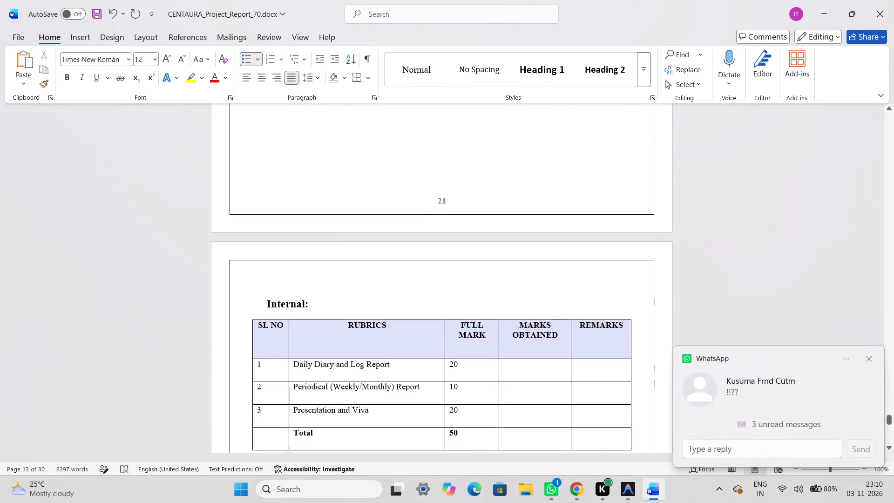
pyautogui.scroll(-20, 690, 255)
pyautogui.scroll(-8, 690, 255)
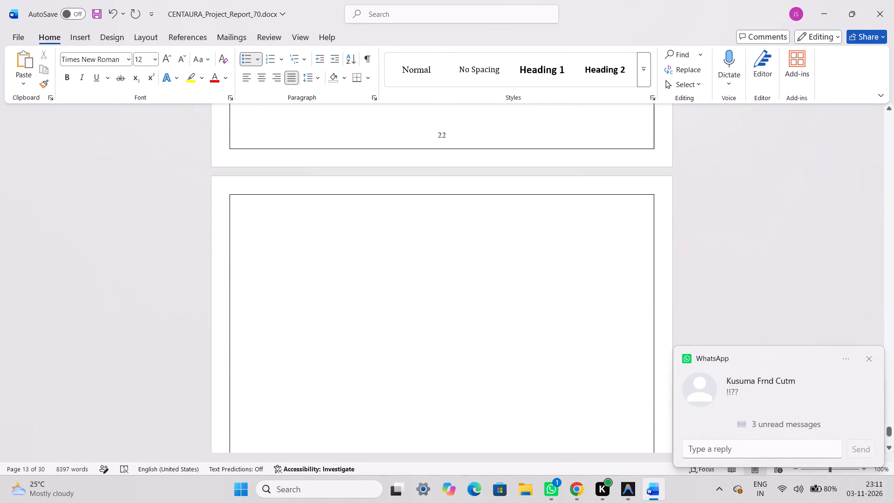
pyautogui.scroll(-2, 693, 254)
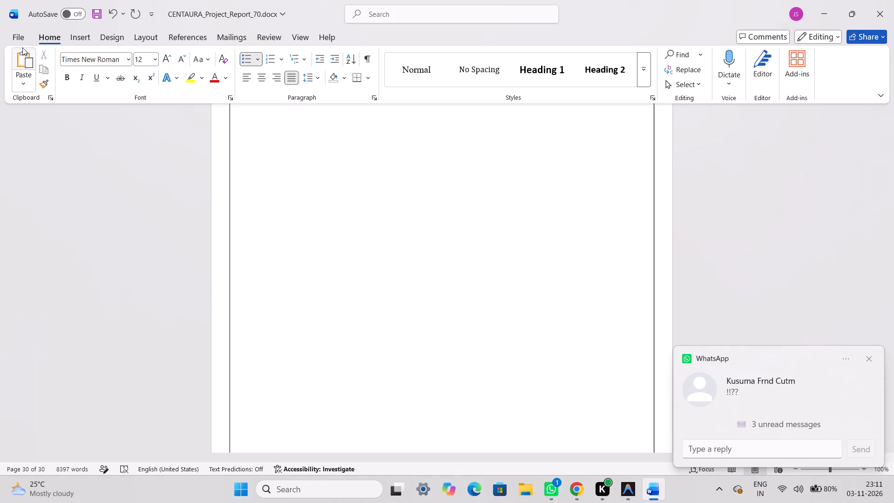
# Save a copy of report 70 in the Downloads folder as the Word document CENTAURA_Project_Report_70.docx.
pyautogui.click(22, 38)
pyautogui.click(42, 216)
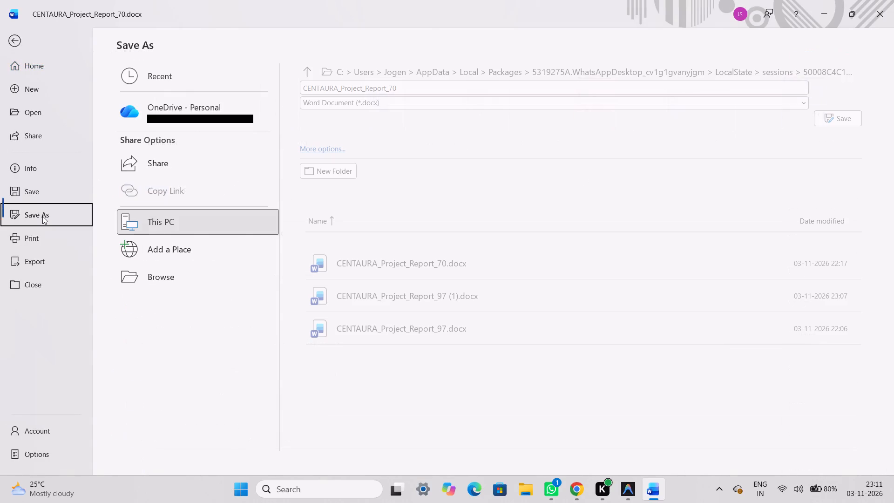
pyautogui.click(400, 70)
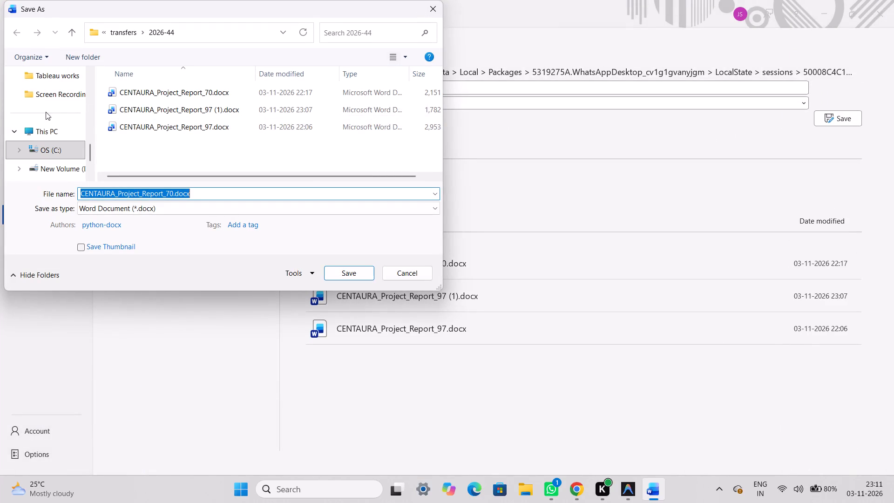
pyautogui.scroll(-2, 54, 114)
pyautogui.scroll(4, 55, 113)
pyautogui.click(55, 113)
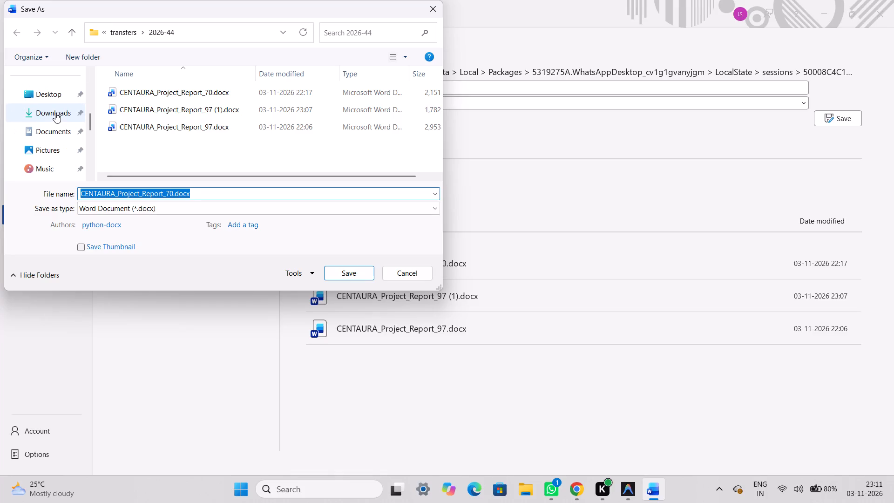